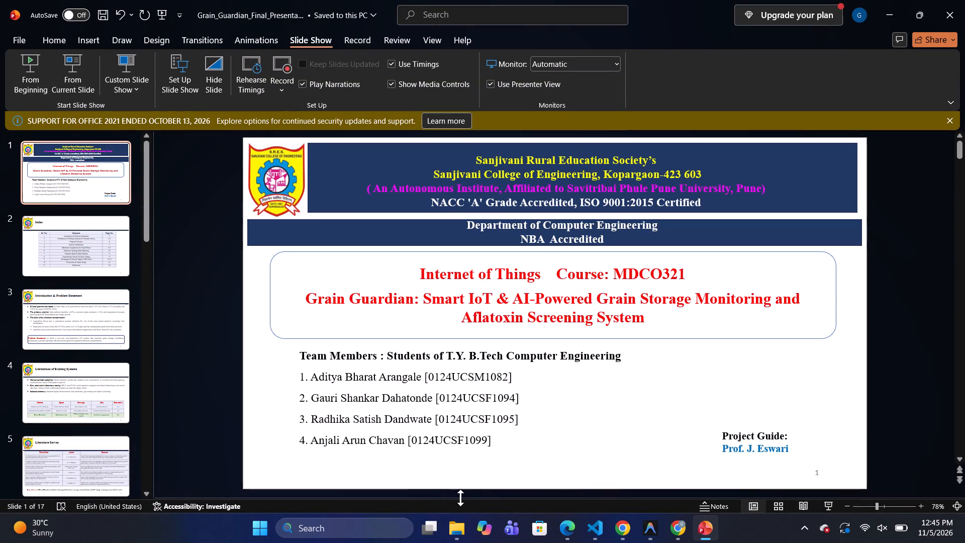
Find the Mini_Project_Report_Template_TY_CompEngg Word document in the Downloads folder and open it.
{"action": "left_click", "coordinate": [456, 520]}
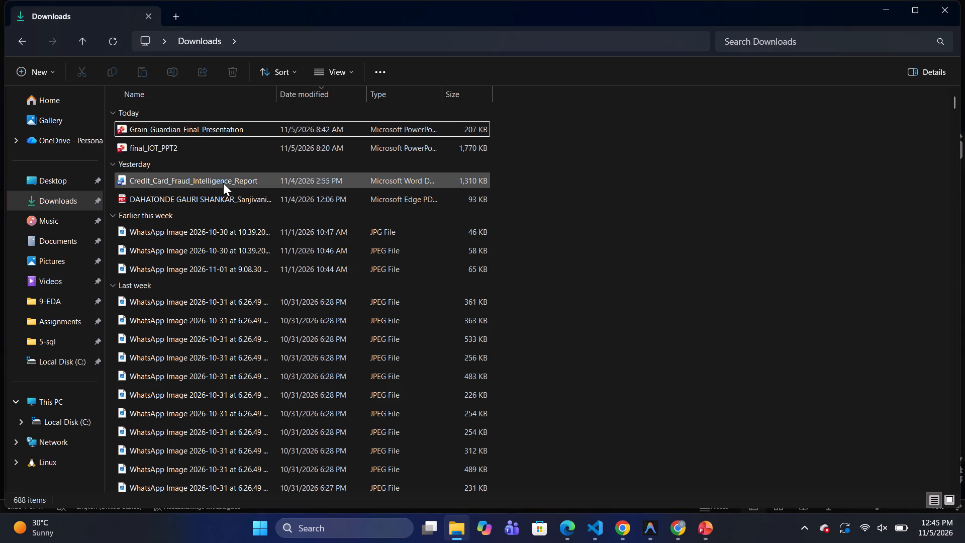
{"action": "scroll", "coordinate": [223, 183], "scroll_direction": "down", "scroll_amount": 3}
{"action": "scroll", "coordinate": [265, 321], "scroll_direction": "right", "scroll_amount": 3}
{"action": "scroll", "coordinate": [265, 321], "scroll_direction": "down", "scroll_amount": 1}
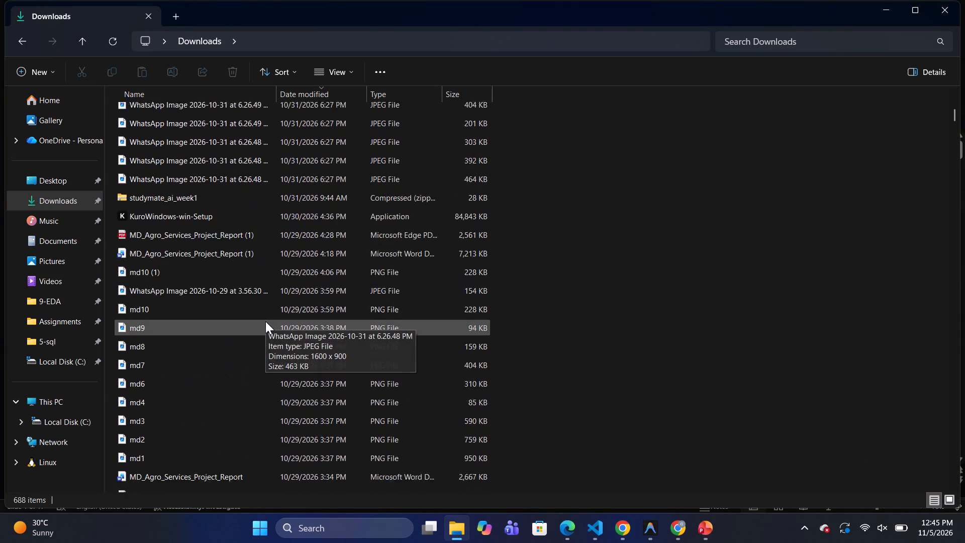
{"action": "scroll", "coordinate": [265, 321], "scroll_direction": "down", "scroll_amount": 2}
{"action": "scroll", "coordinate": [265, 321], "scroll_direction": "right", "scroll_amount": 3}
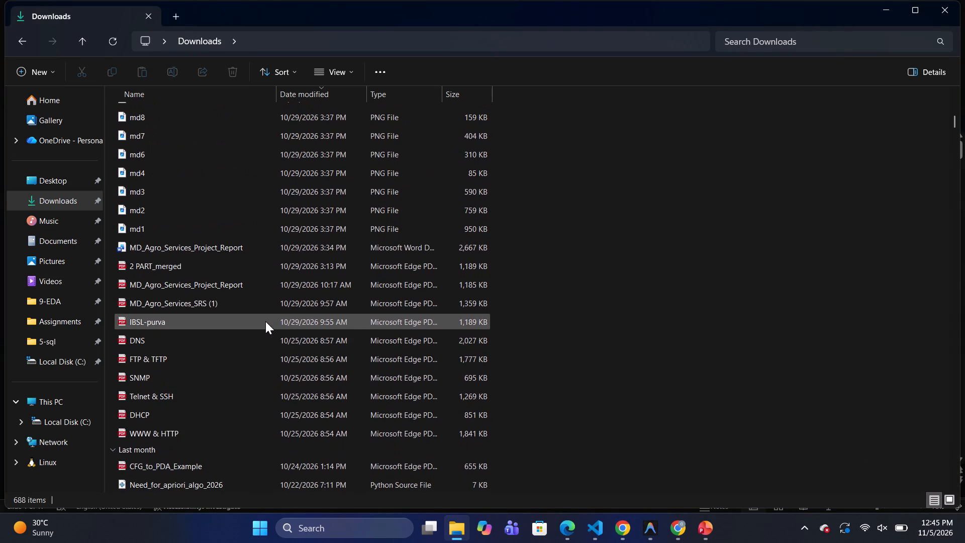
{"action": "scroll", "coordinate": [265, 321], "scroll_direction": "down", "scroll_amount": 2}
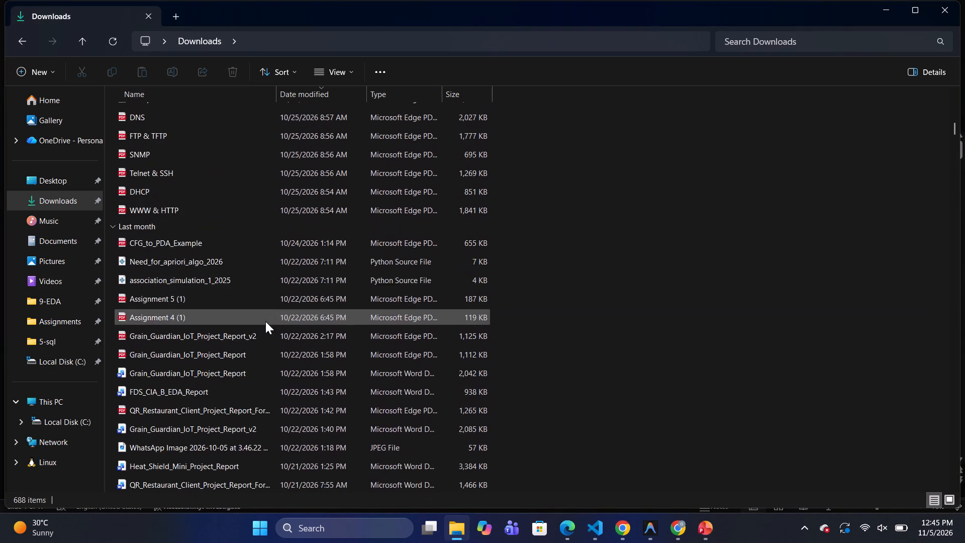
{"action": "scroll", "coordinate": [265, 321], "scroll_direction": "down", "scroll_amount": 1}
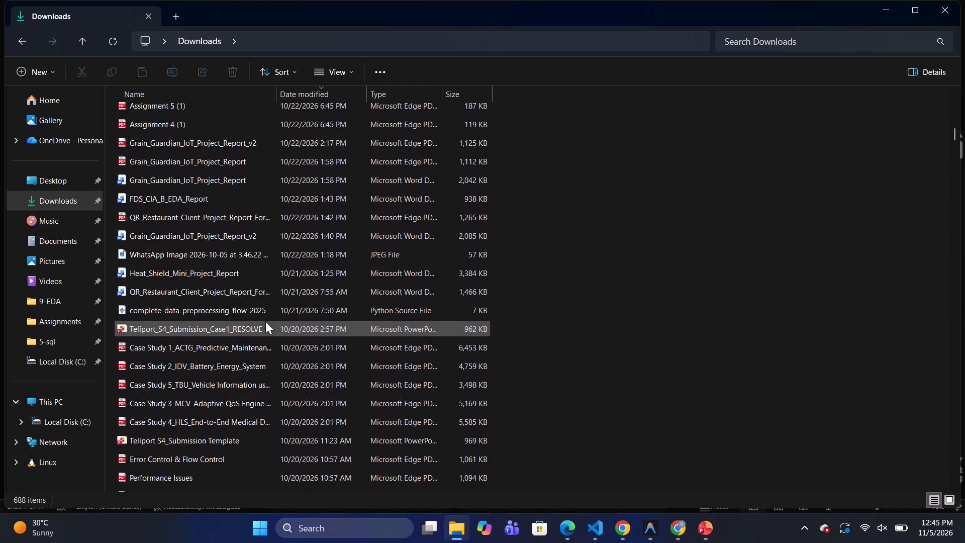
{"action": "scroll", "coordinate": [265, 321], "scroll_direction": "down", "scroll_amount": 5}
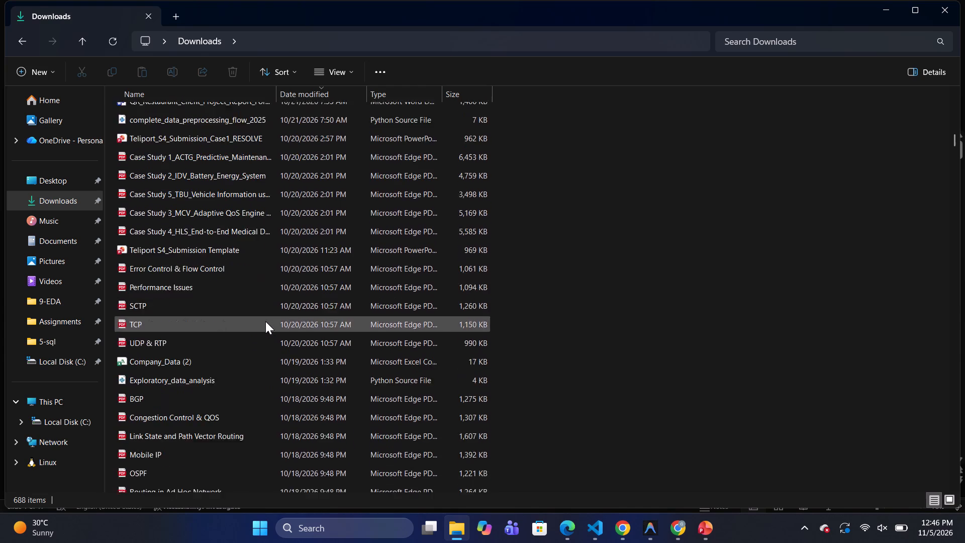
{"action": "scroll", "coordinate": [265, 321], "scroll_direction": "down", "scroll_amount": 2}
{"action": "scroll", "coordinate": [265, 321], "scroll_direction": "right", "scroll_amount": 1}
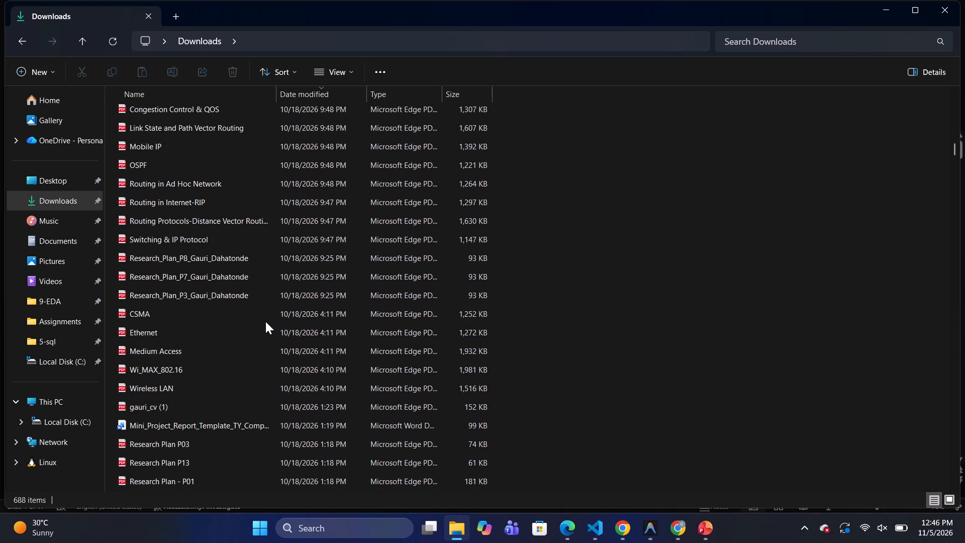
{"action": "scroll", "coordinate": [265, 321], "scroll_direction": "down", "scroll_amount": 2}
{"action": "double_click", "coordinate": [249, 325]}
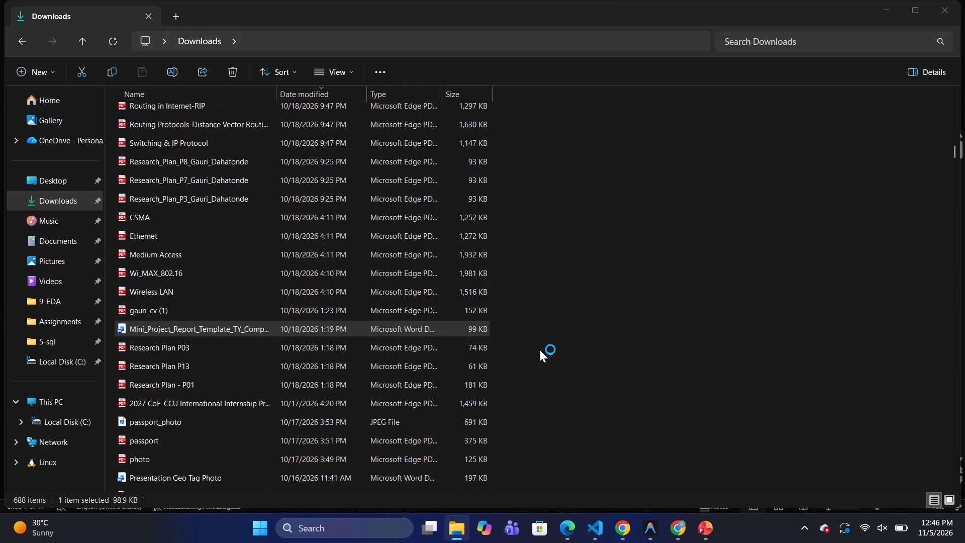
Look through the mini project report template's sections from the cover page to the chapter 5 diagrams, and close the document.
{"action": "key", "text": "Down"}
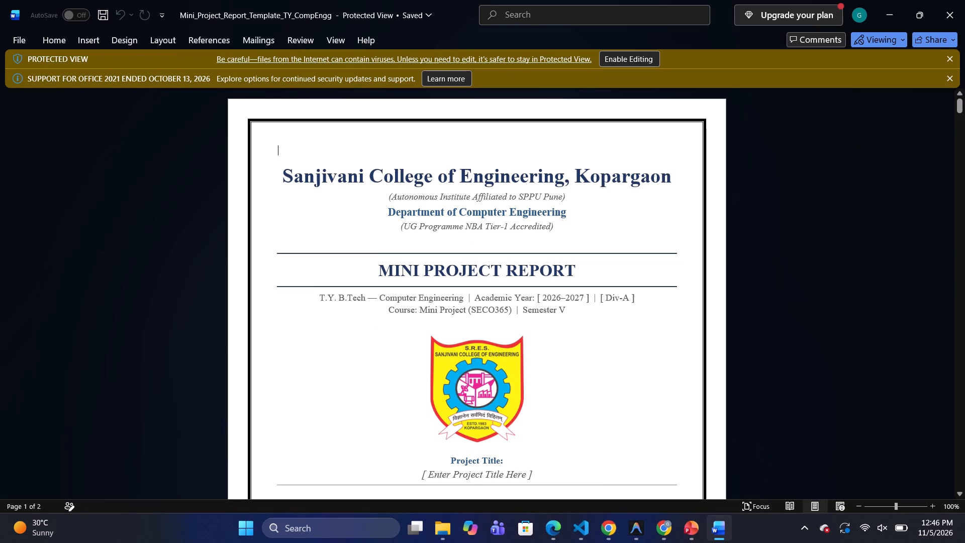
{"action": "scroll", "coordinate": [641, 347], "scroll_direction": "down", "scroll_amount": 6}
{"action": "scroll", "coordinate": [641, 347], "scroll_direction": "down", "scroll_amount": 20}
{"action": "scroll", "coordinate": [641, 347], "scroll_direction": "down", "scroll_amount": 20}
{"action": "scroll", "coordinate": [641, 347], "scroll_direction": "down", "scroll_amount": 15}
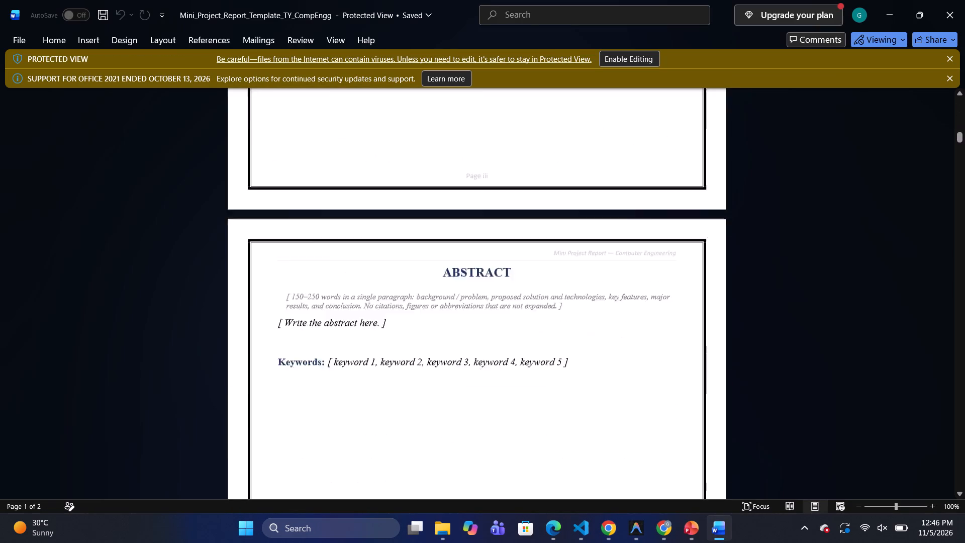
{"action": "scroll", "coordinate": [641, 347], "scroll_direction": "down", "scroll_amount": 5}
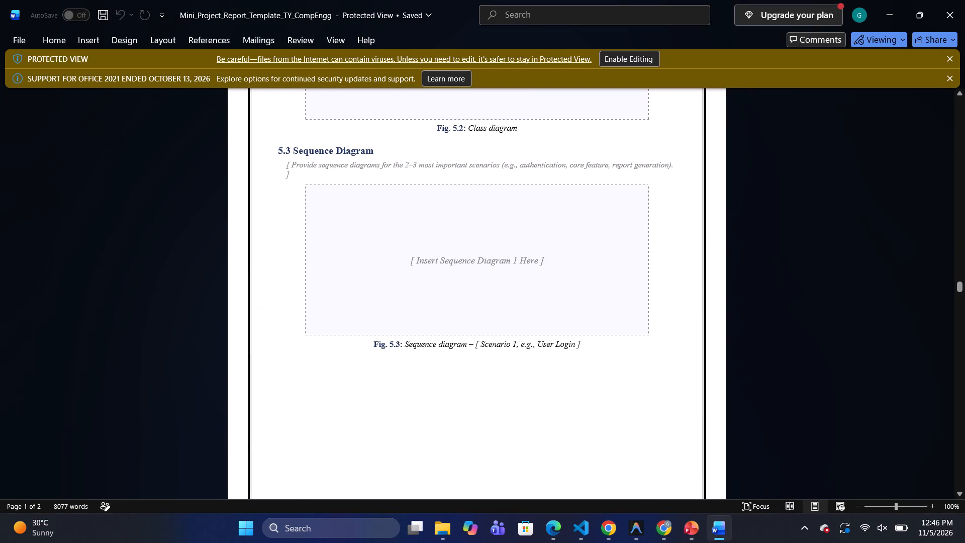
{"action": "scroll", "coordinate": [641, 347], "scroll_direction": "right", "scroll_amount": 1}
{"action": "scroll", "coordinate": [641, 347], "scroll_direction": "left", "scroll_amount": 1}
{"action": "scroll", "coordinate": [641, 347], "scroll_direction": "down", "scroll_amount": 20}
{"action": "scroll", "coordinate": [641, 347], "scroll_direction": "down", "scroll_amount": 15}
{"action": "left_click", "coordinate": [964, 5]}
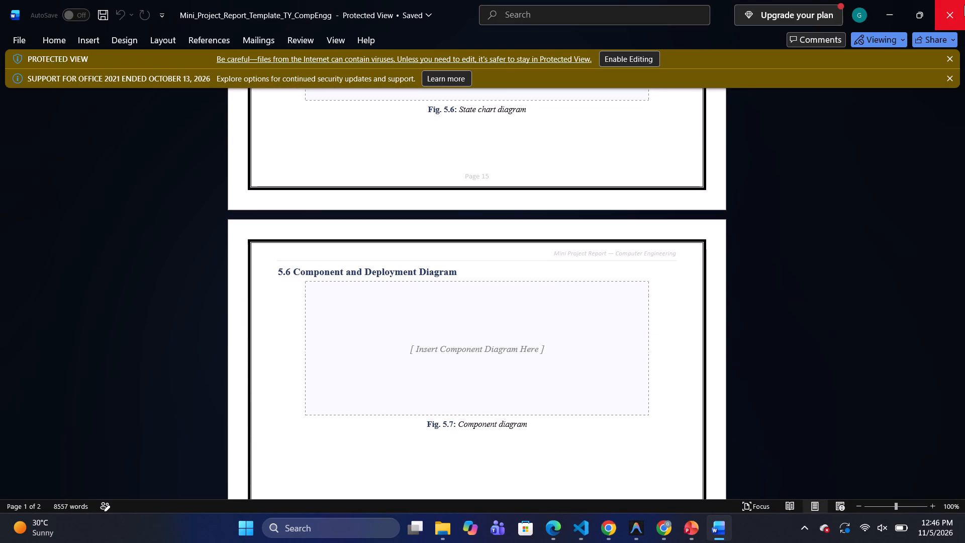
Find the Heat_Shield_Mini_Project_Proposal Word document further down in the Downloads folder and open it.
{"action": "scroll", "coordinate": [417, 332], "scroll_direction": "up", "scroll_amount": 1}
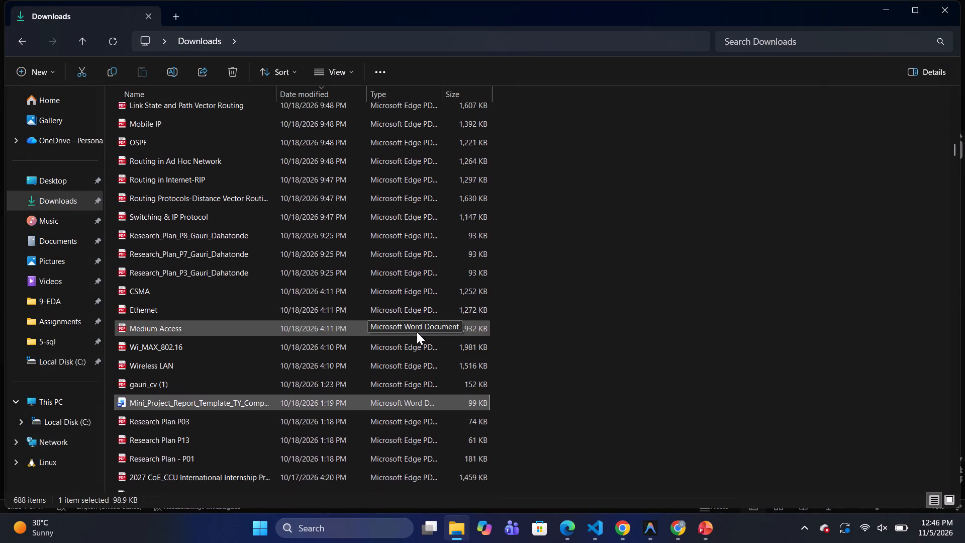
{"action": "scroll", "coordinate": [417, 332], "scroll_direction": "up", "scroll_amount": 1}
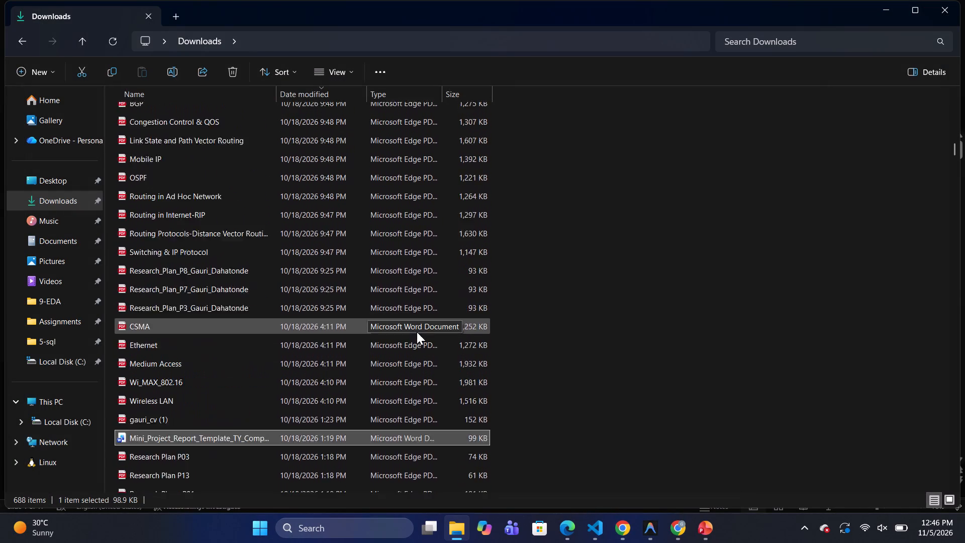
{"action": "scroll", "coordinate": [417, 332], "scroll_direction": "down", "scroll_amount": 2}
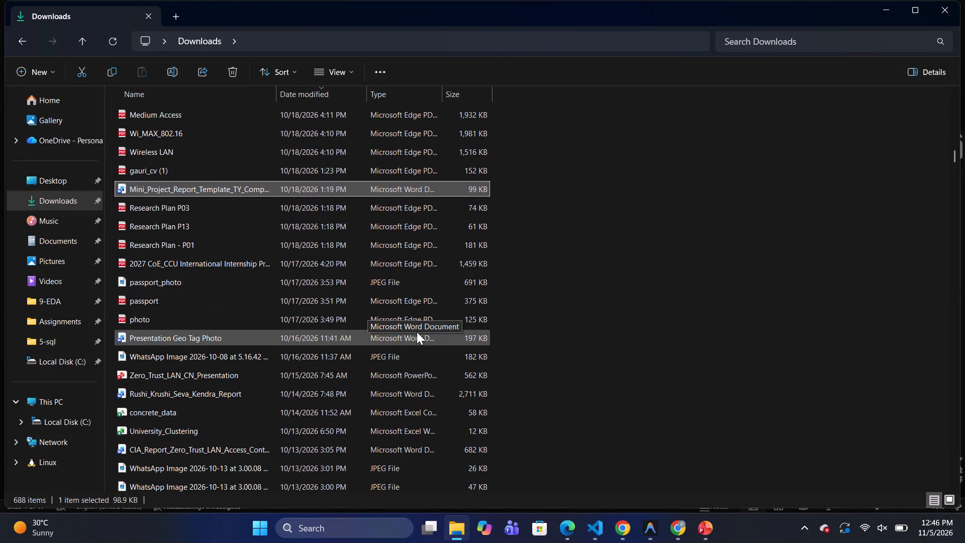
{"action": "scroll", "coordinate": [417, 332], "scroll_direction": "right", "scroll_amount": 1}
{"action": "scroll", "coordinate": [417, 332], "scroll_direction": "down", "scroll_amount": 4}
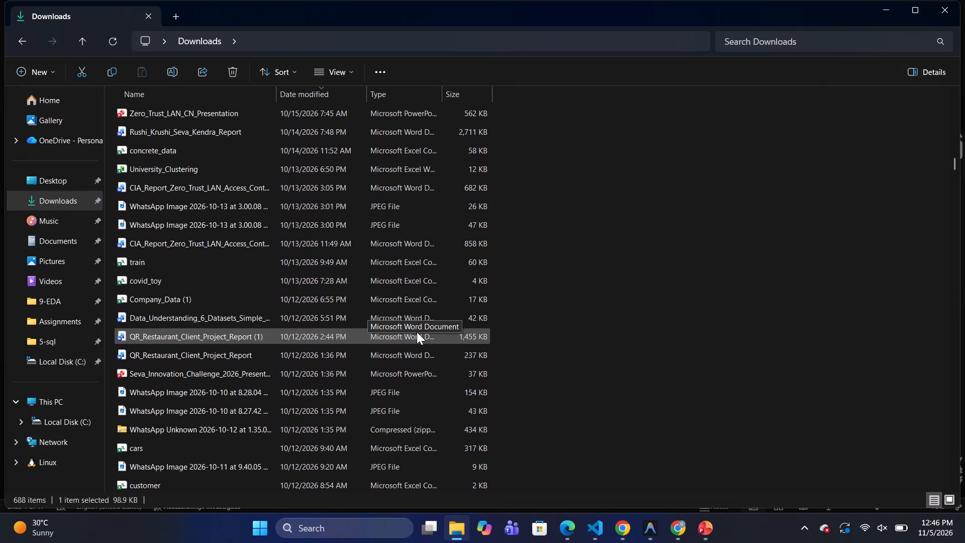
{"action": "scroll", "coordinate": [417, 332], "scroll_direction": "down", "scroll_amount": 3}
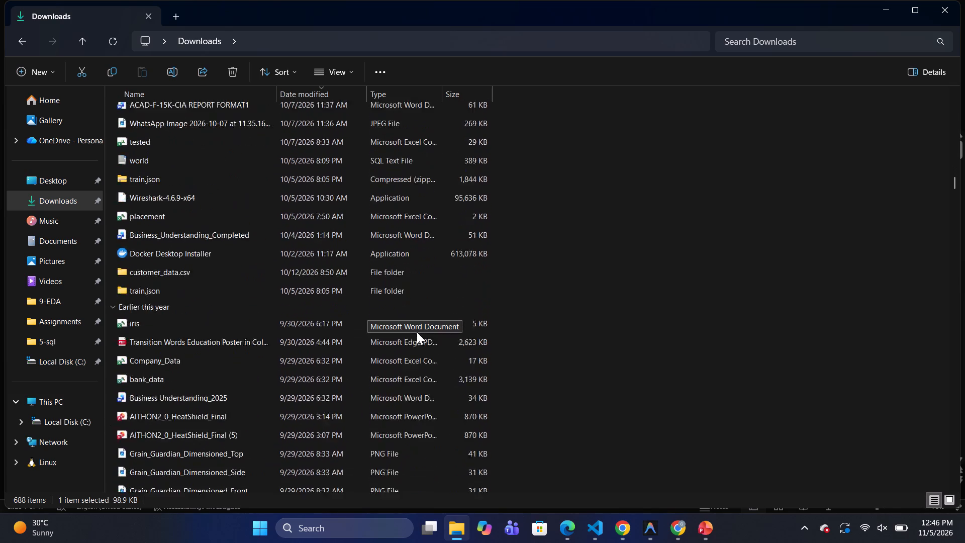
{"action": "scroll", "coordinate": [417, 332], "scroll_direction": "down", "scroll_amount": 1}
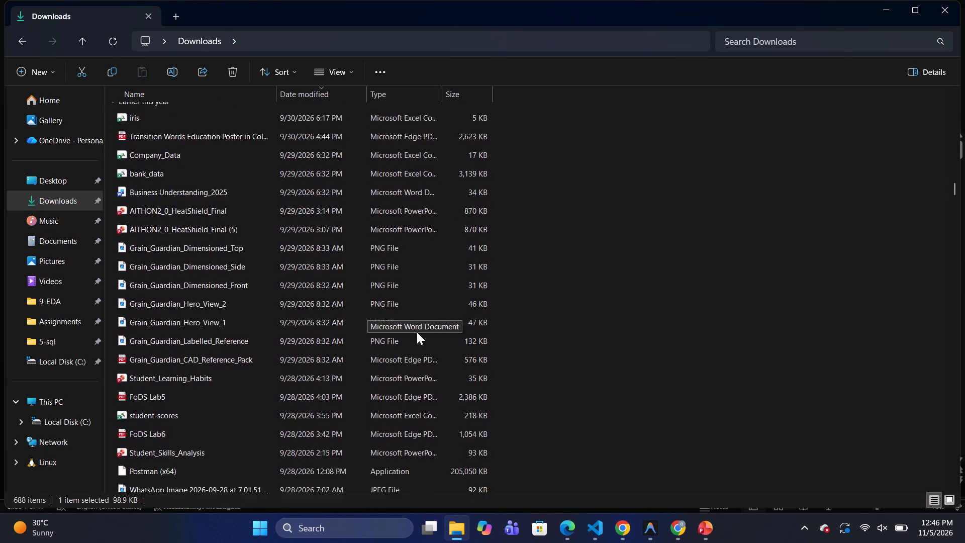
{"action": "scroll", "coordinate": [417, 332], "scroll_direction": "down", "scroll_amount": 1}
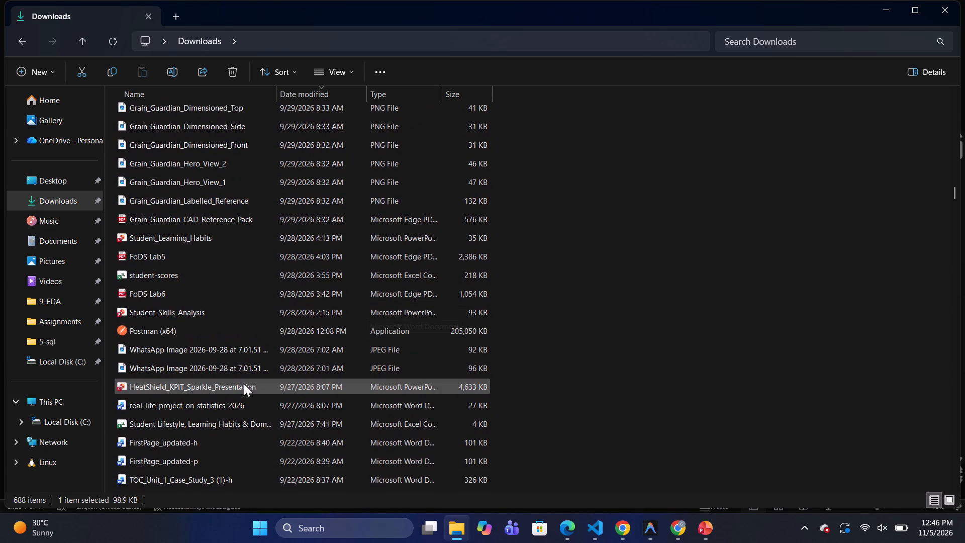
{"action": "scroll", "coordinate": [244, 384], "scroll_direction": "down", "scroll_amount": 3}
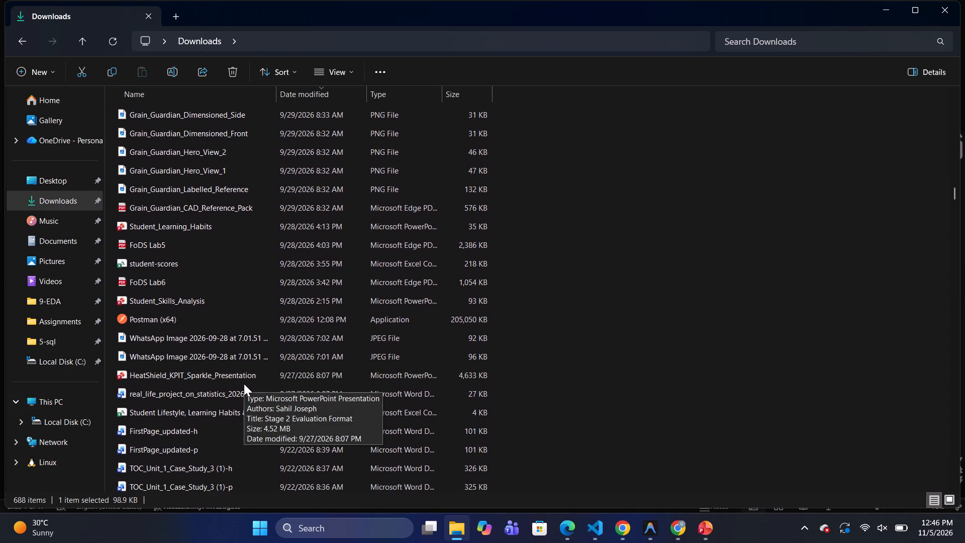
{"action": "scroll", "coordinate": [244, 384], "scroll_direction": "down", "scroll_amount": 4}
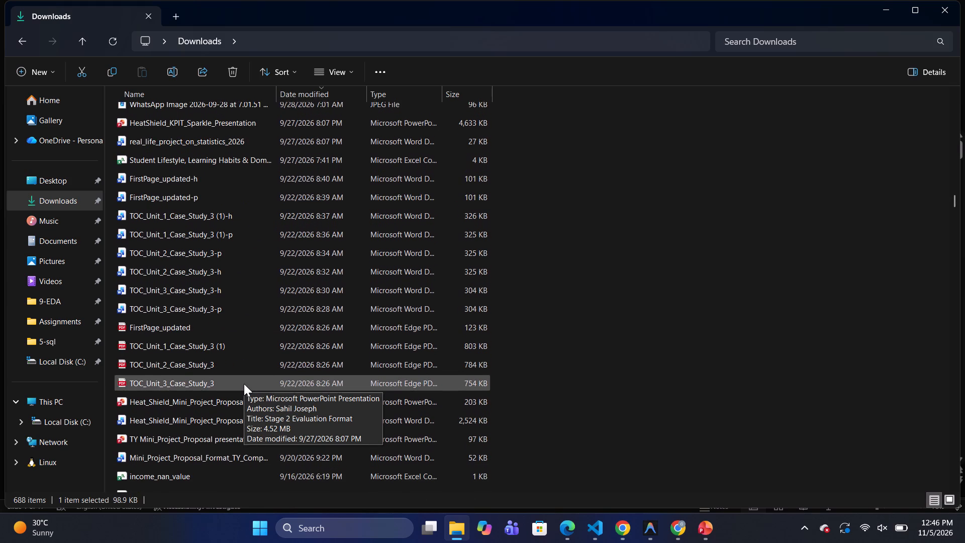
{"action": "scroll", "coordinate": [244, 384], "scroll_direction": "down", "scroll_amount": 1}
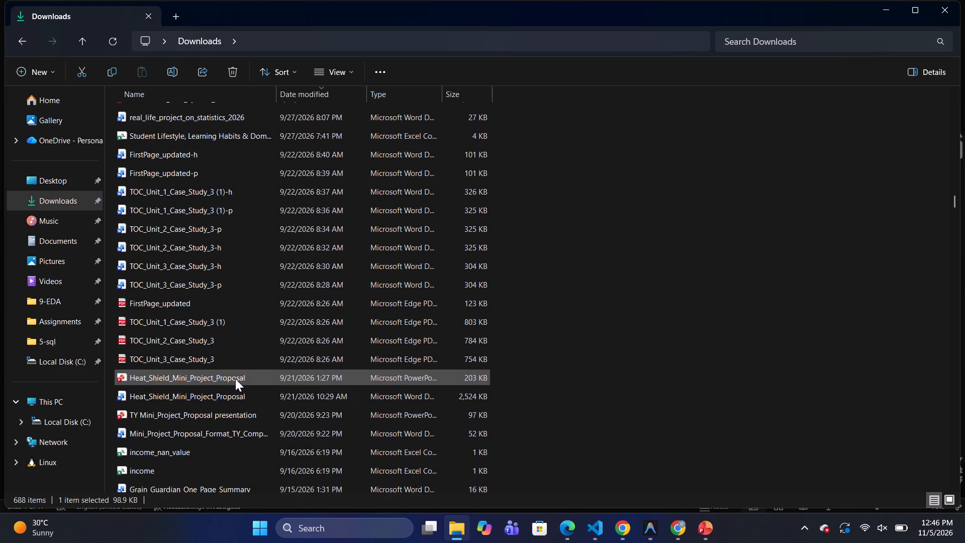
{"action": "right_click", "coordinate": [235, 379]}
{"action": "left_click", "coordinate": [235, 379]}
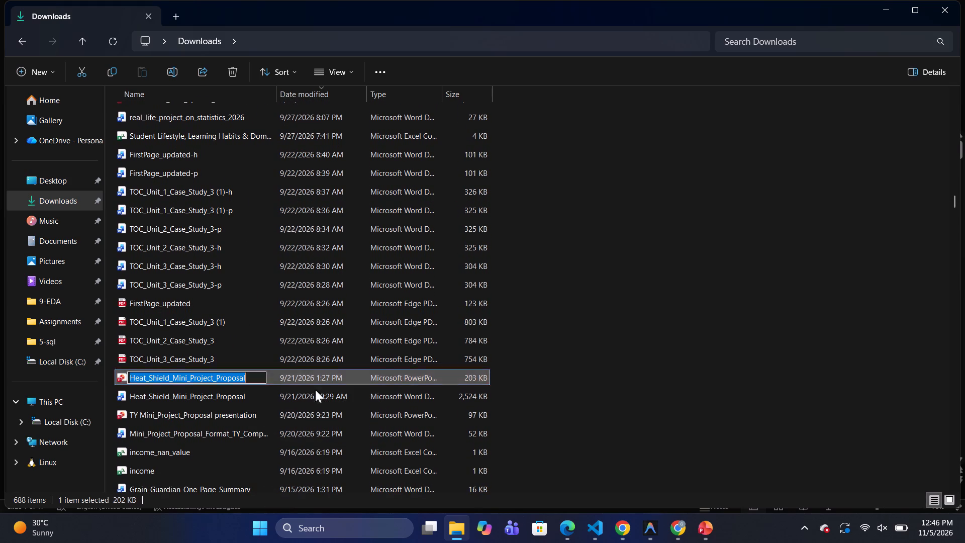
{"action": "left_click", "coordinate": [279, 372]}
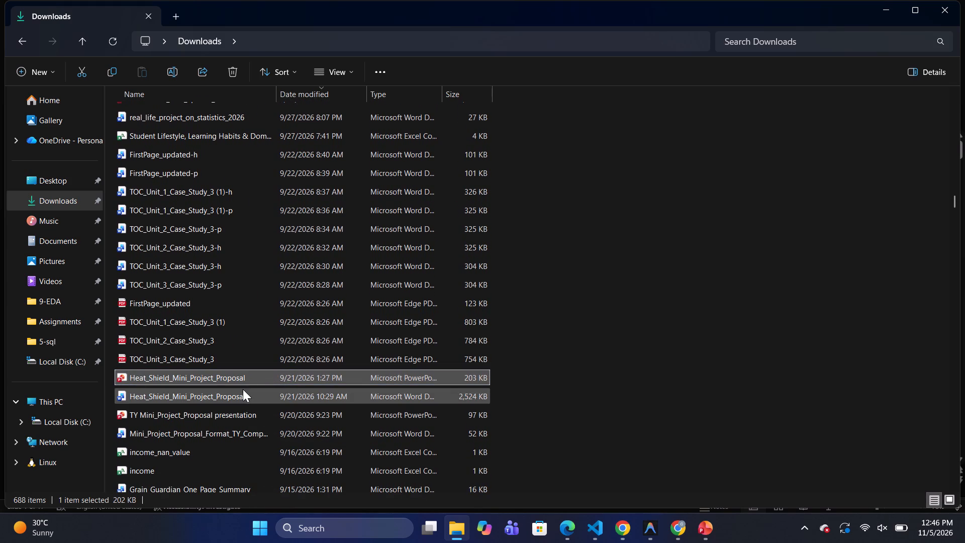
{"action": "double_click", "coordinate": [243, 389]}
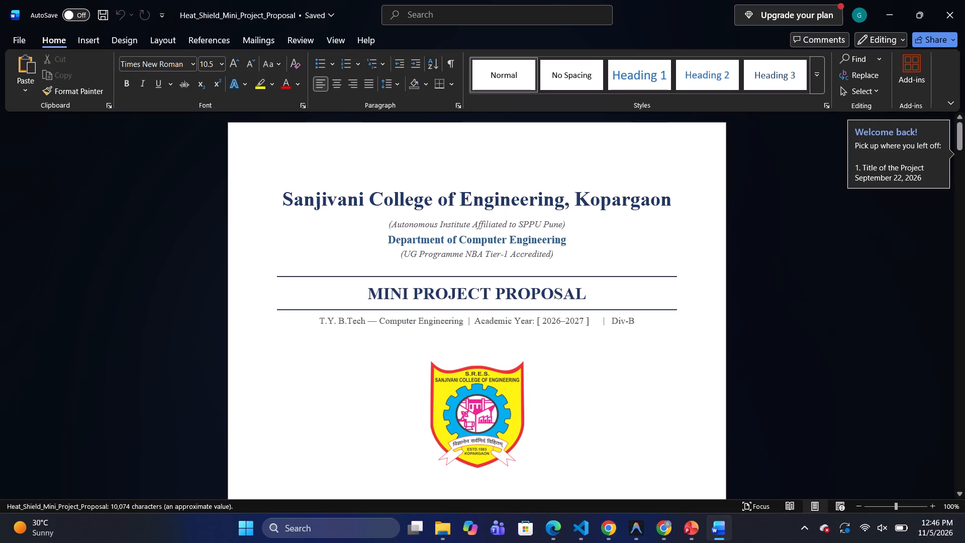
Review the Heat Shield proposal from its cover page through the project title and team details sections.
{"action": "scroll", "coordinate": [506, 414], "scroll_direction": "down", "scroll_amount": 3}
{"action": "scroll", "coordinate": [506, 414], "scroll_direction": "right", "scroll_amount": 1}
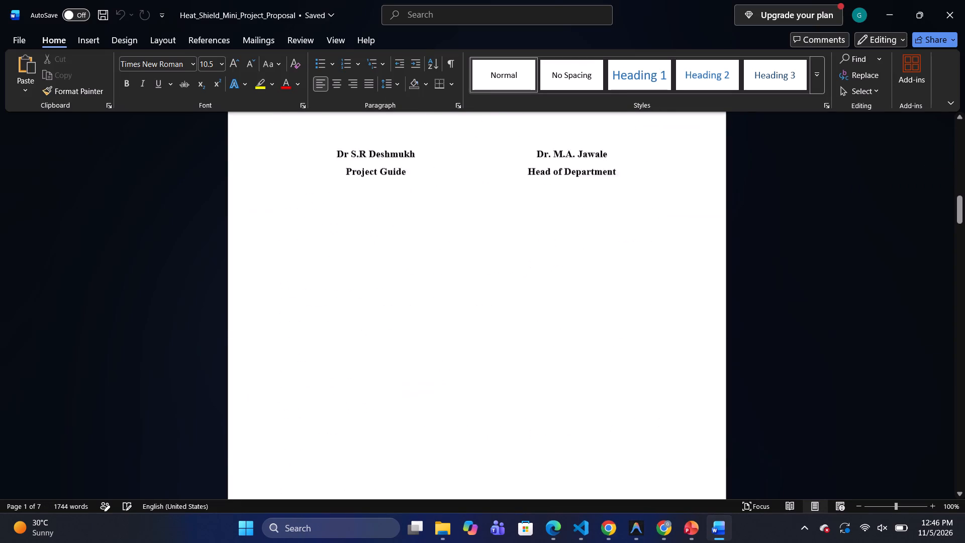
{"action": "scroll", "coordinate": [506, 414], "scroll_direction": "right", "scroll_amount": 3}
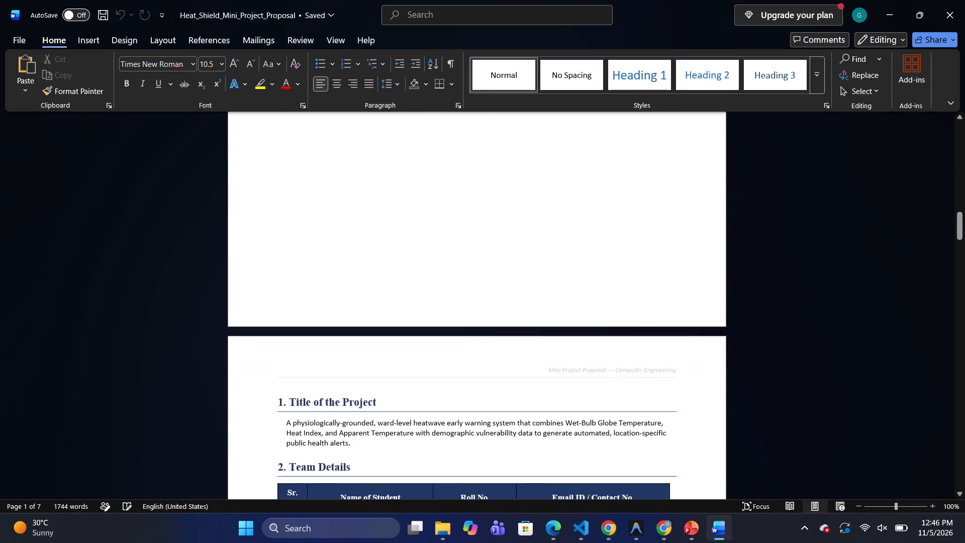
{"action": "scroll", "coordinate": [506, 414], "scroll_direction": "right", "scroll_amount": 3}
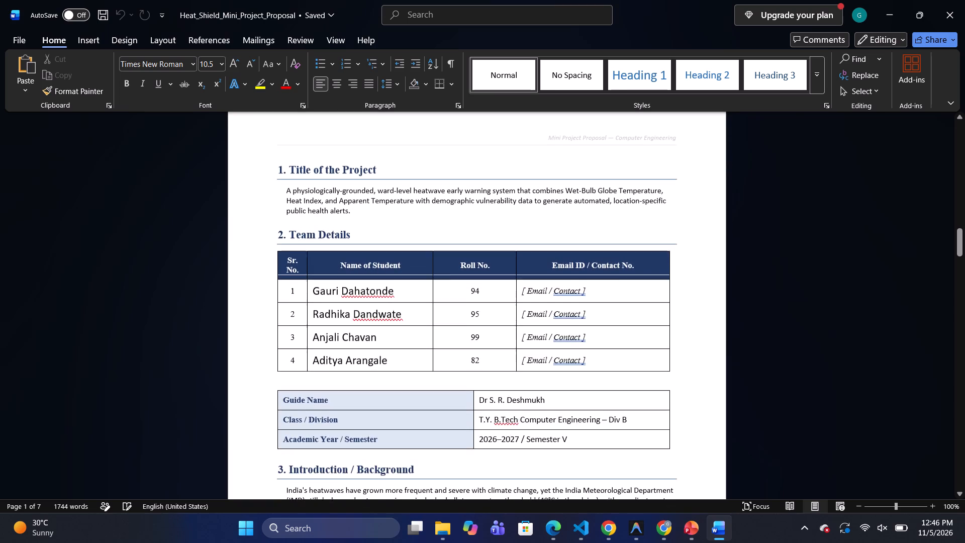
Clear the [ Email / Contact ] placeholder in the first student's row of the Team Details table.
{"action": "scroll", "coordinate": [506, 414], "scroll_direction": "right", "scroll_amount": 1}
{"action": "scroll", "coordinate": [506, 414], "scroll_direction": "down", "scroll_amount": 1}
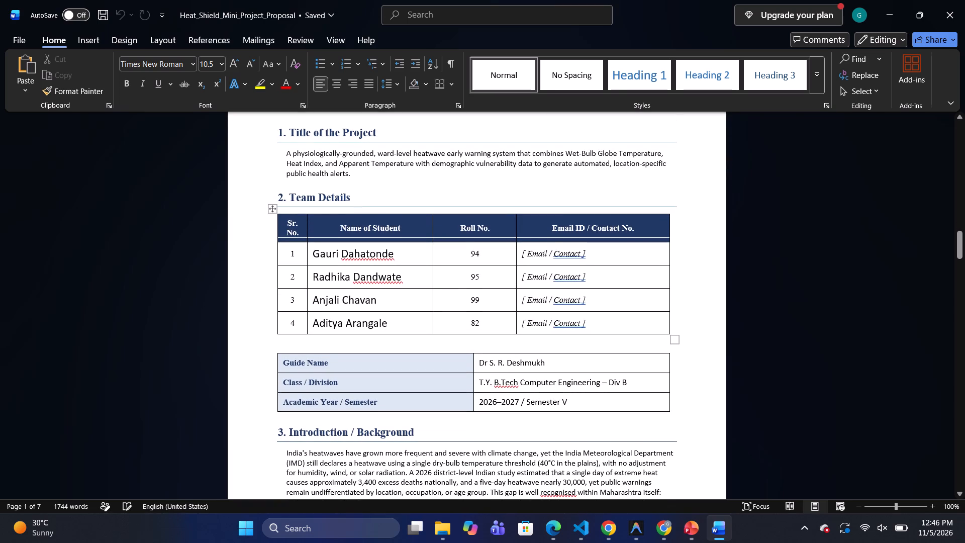
{"action": "scroll", "coordinate": [602, 271], "scroll_direction": "down", "scroll_amount": 2}
{"action": "scroll", "coordinate": [602, 271], "scroll_direction": "up", "scroll_amount": 3}
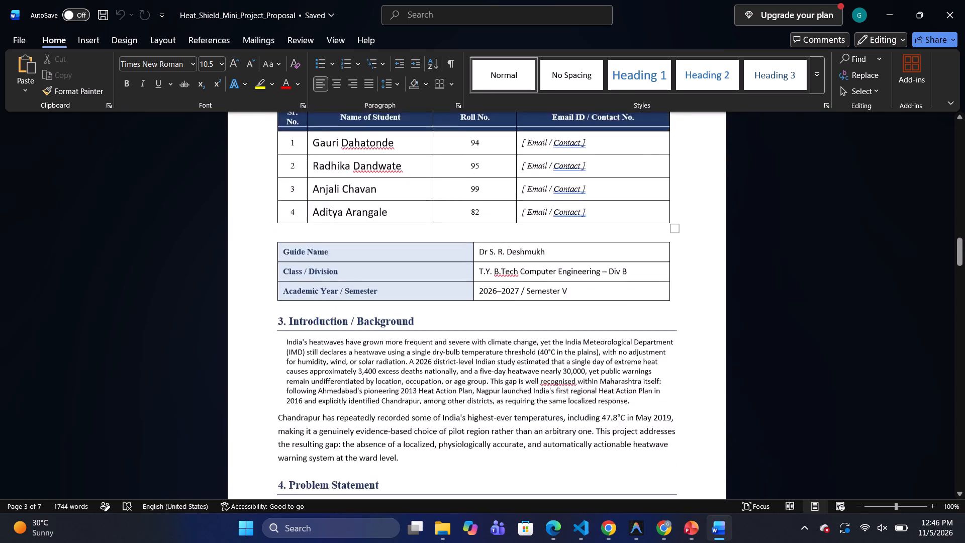
{"action": "scroll", "coordinate": [602, 271], "scroll_direction": "up", "scroll_amount": 1}
{"action": "left_click_drag", "start_coordinate": [594, 285], "coordinate": [524, 286]}
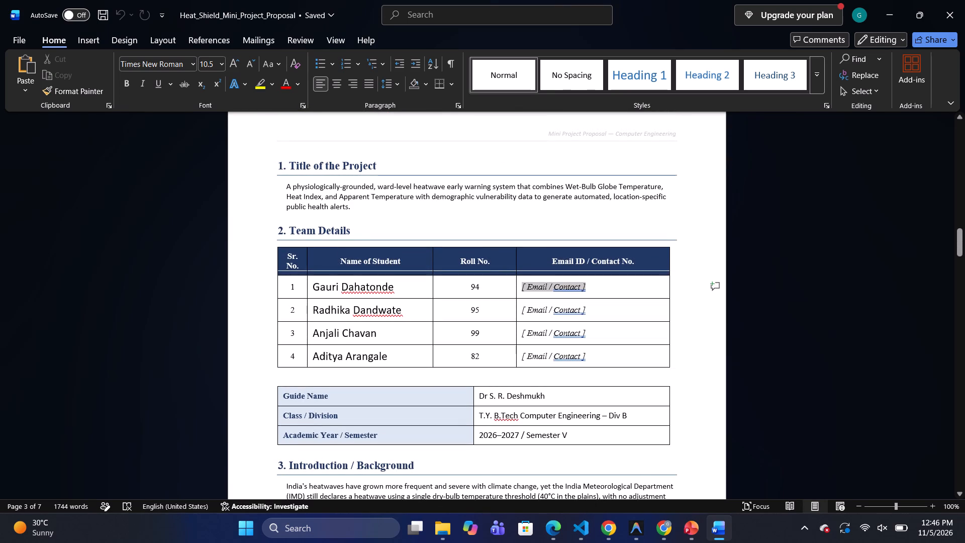
{"action": "left_click_drag", "start_coordinate": [524, 286], "coordinate": [521, 286]}
{"action": "key", "text": "BackSpace"}
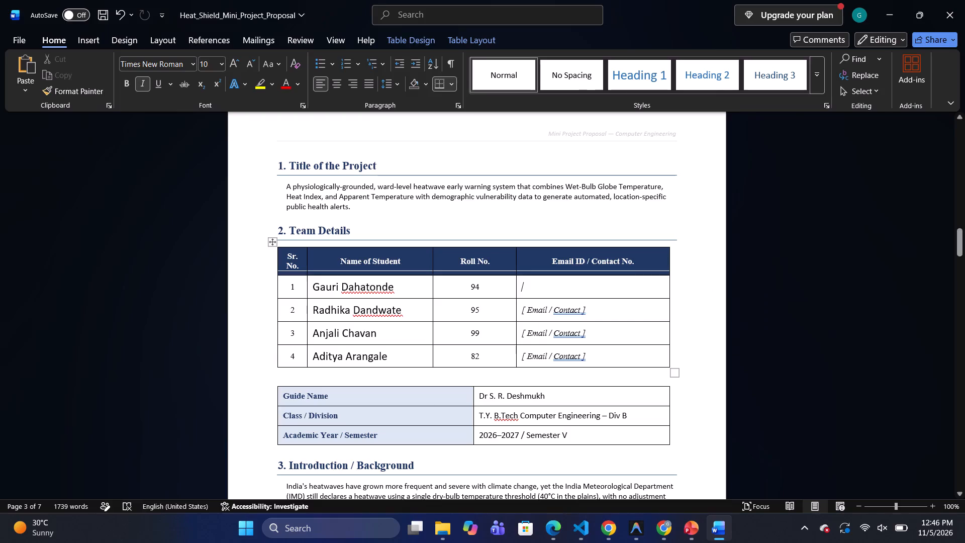
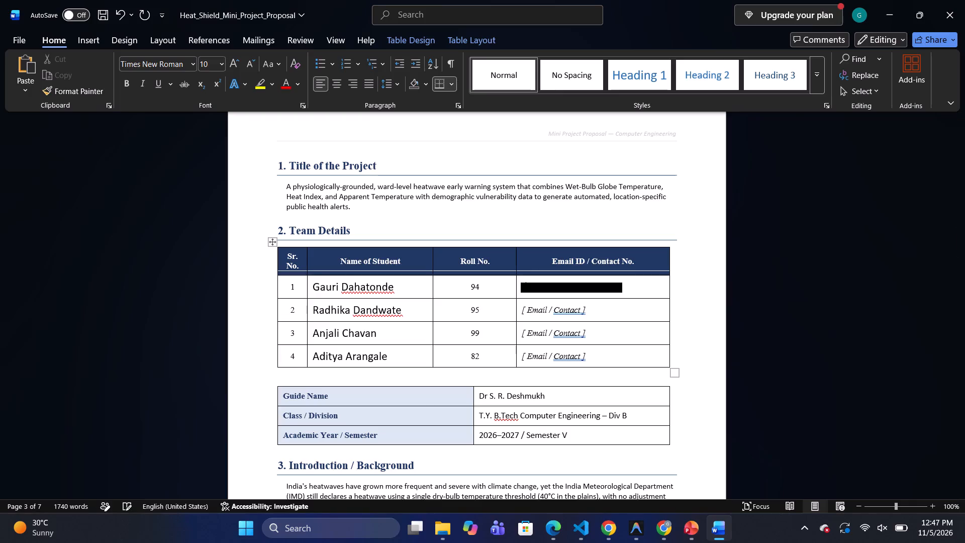
Select the email and contact placeholder text in the second student's row of the Team Details table.
{"action": "left_click_drag", "start_coordinate": [589, 310], "coordinate": [565, 312]}
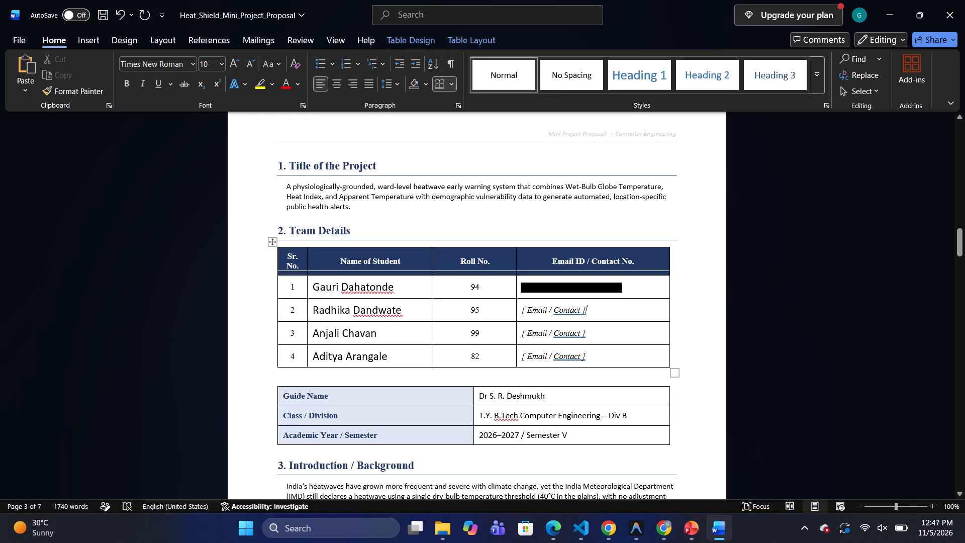
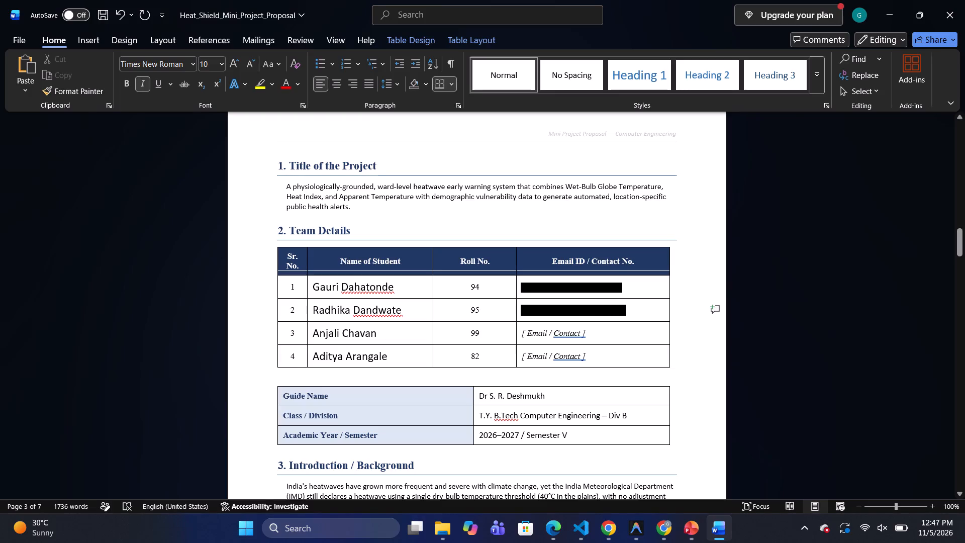
Remove the italic formatting from the second student's email entry in the Team Details table.
{"action": "left_click_drag", "start_coordinate": [556, 310], "coordinate": [627, 310]}
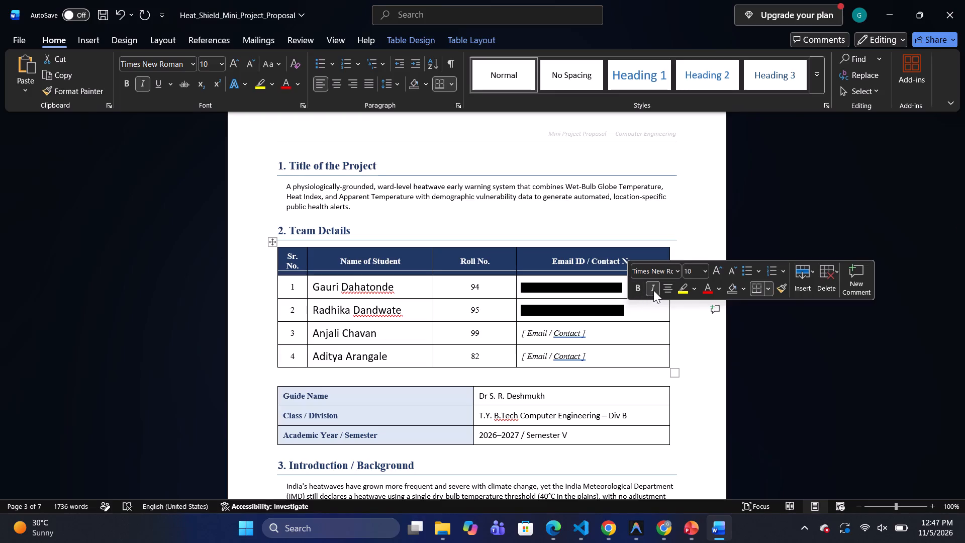
{"action": "left_click", "coordinate": [653, 290]}
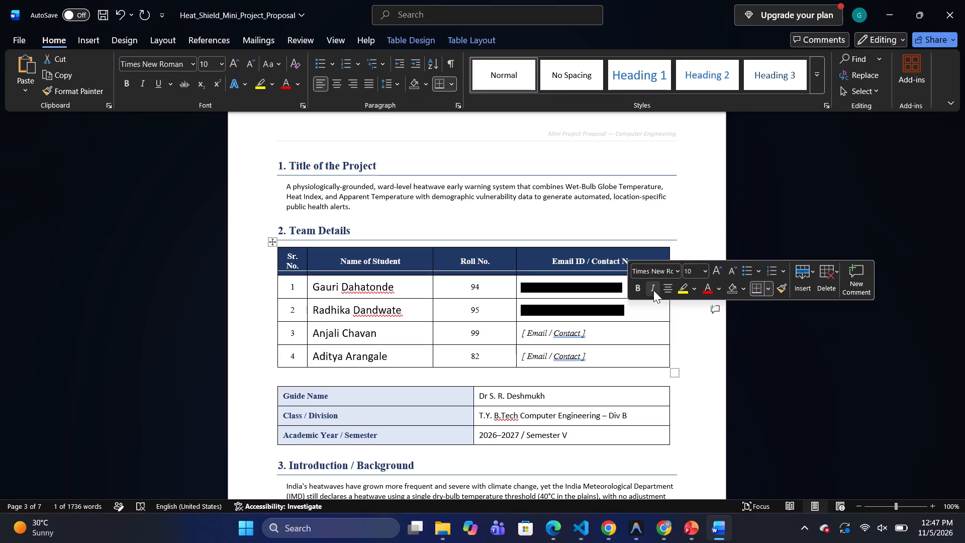
Replace the "[ Email / Contact ]" placeholder in row 3 of the Team Details table with that student's email address.
{"action": "left_click", "coordinate": [595, 331]}
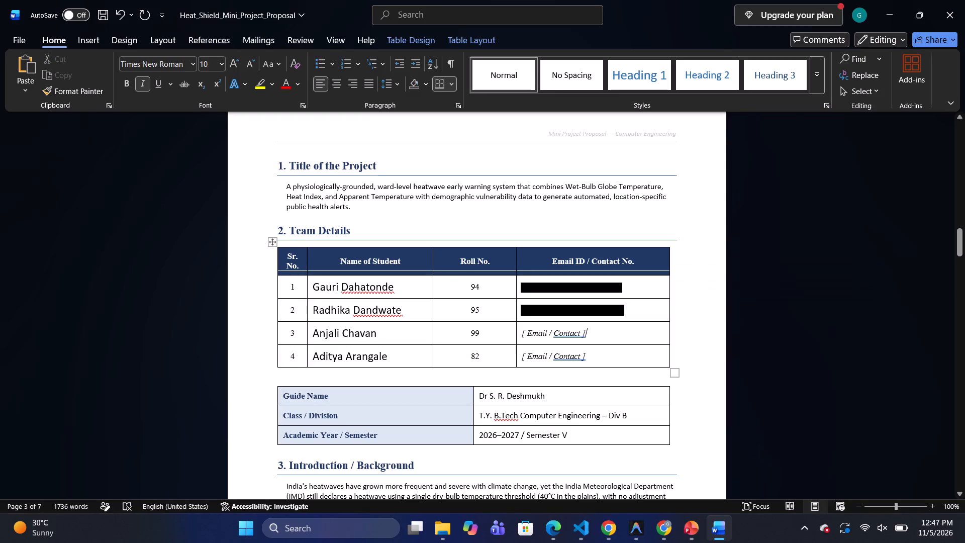
{"action": "key", "text": "BackSpace"}
{"action": "key", "text": "BackSpace"}
{"action": "key", "text": "BackSpace"}
{"action": "key", "text": "BackSpace"}
{"action": "key", "text": "BackSpace"}
{"action": "key", "text": "BackSpace"}
{"action": "key", "text": "BackSpace"}
{"action": "key", "text": "BackSpace"}
{"action": "key", "text": "BackSpace"}
{"action": "key", "text": "BackSpace"}
{"action": "key", "text": "BackSpace"}
{"action": "key", "text": "BackSpace"}
{"action": "key", "text": "BackSpace"}
{"action": "key", "text": "BackSpace"}
{"action": "key", "text": "BackSpace"}
{"action": "key", "text": "BackSpace"}
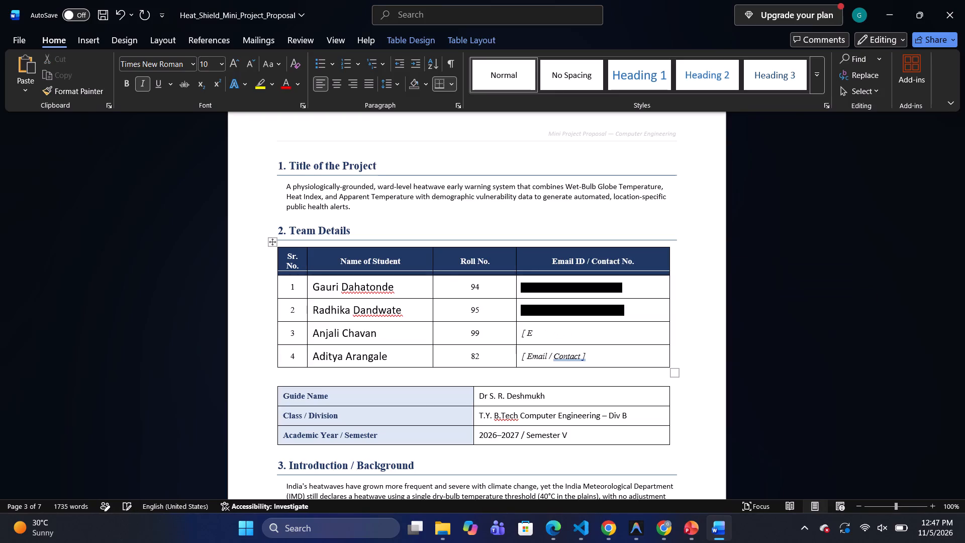
{"action": "key", "text": "BackSpace"}
{"action": "key", "text": "BackSpace"}
{"action": "key", "text": "BackSpace"}
Enter the start of the third student's email ID in the Email ID / Contact No. column of the Team Details table.
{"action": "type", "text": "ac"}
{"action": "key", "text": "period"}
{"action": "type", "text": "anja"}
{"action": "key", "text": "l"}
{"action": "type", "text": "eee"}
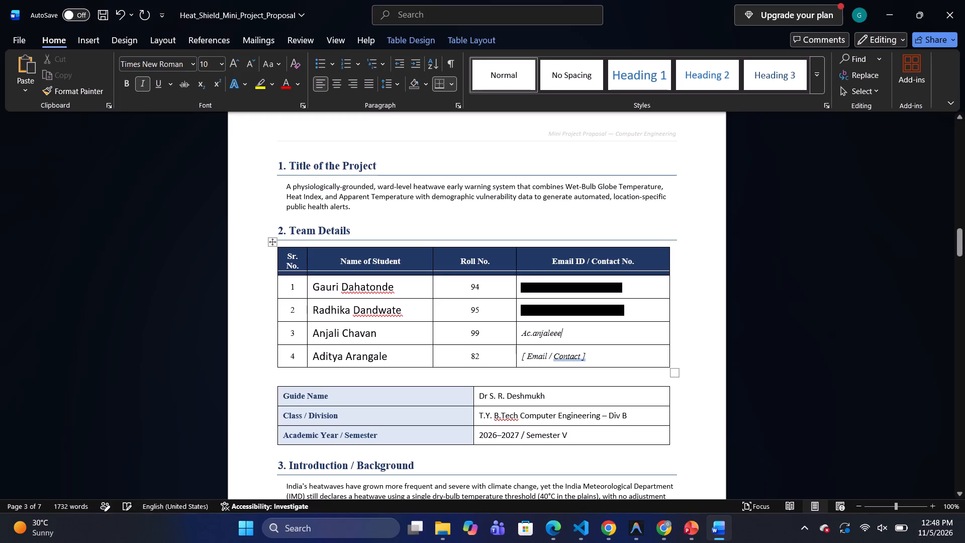
Select the partial email text in the third student's row of the Team Details table.
{"action": "left_click_drag", "start_coordinate": [564, 332], "coordinate": [521, 331]}
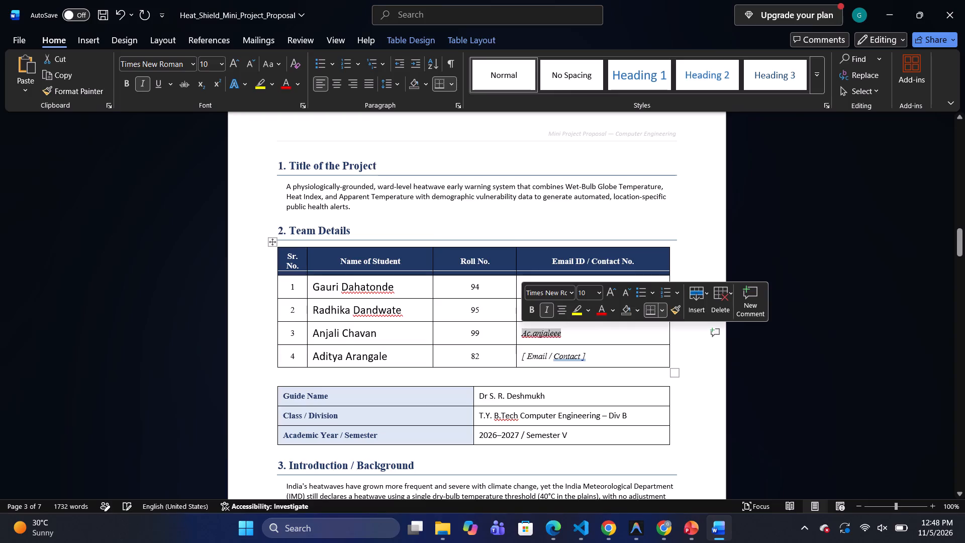
Remove the italic formatting from the selected partial email text in the third student's row of the Team Details table.
{"action": "left_click", "coordinate": [544, 309]}
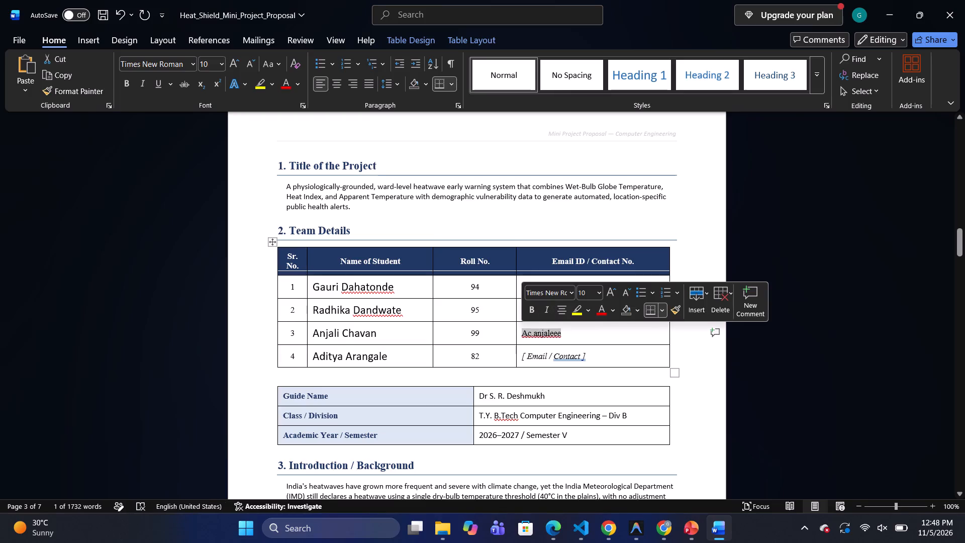
Place the insertion point within the third student's partial email text in the Team Details table for editing.
{"action": "left_click_drag", "start_coordinate": [591, 358], "coordinate": [576, 357]}
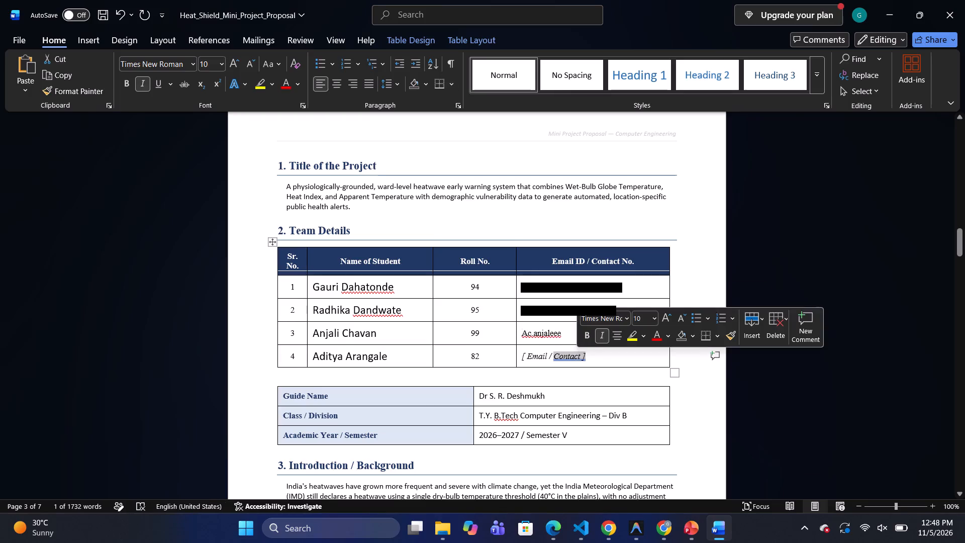
{"action": "left_click", "coordinate": [569, 336]}
{"action": "key", "text": "Left"}
{"action": "left_click", "coordinate": [529, 332]}
{"action": "key", "text": "Left"}
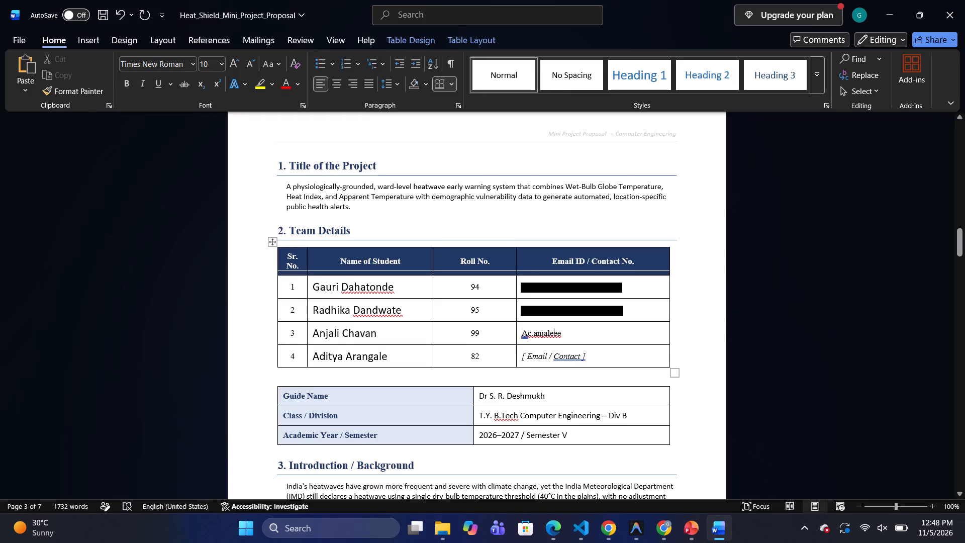
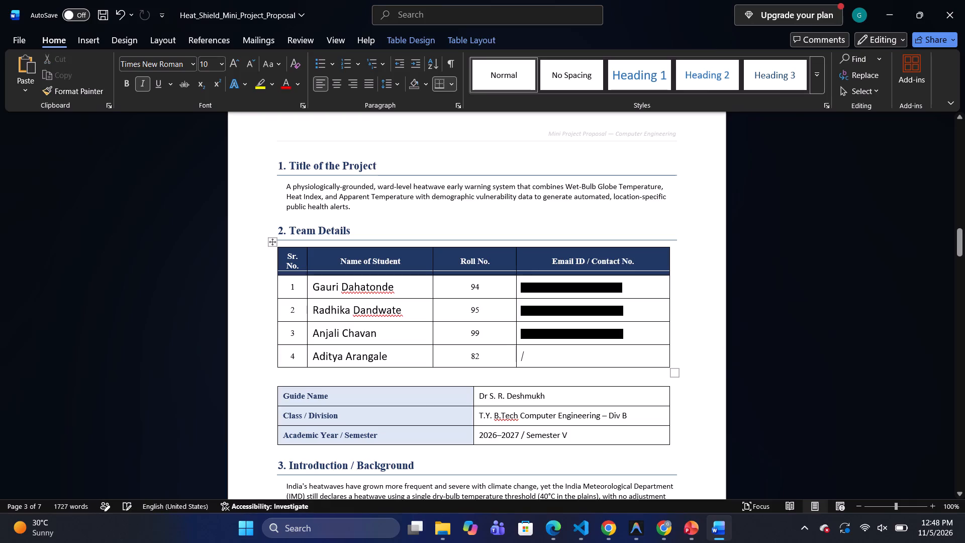
Enter the fourth student's email ID in the Email ID / Contact No. column of the Team Details table.
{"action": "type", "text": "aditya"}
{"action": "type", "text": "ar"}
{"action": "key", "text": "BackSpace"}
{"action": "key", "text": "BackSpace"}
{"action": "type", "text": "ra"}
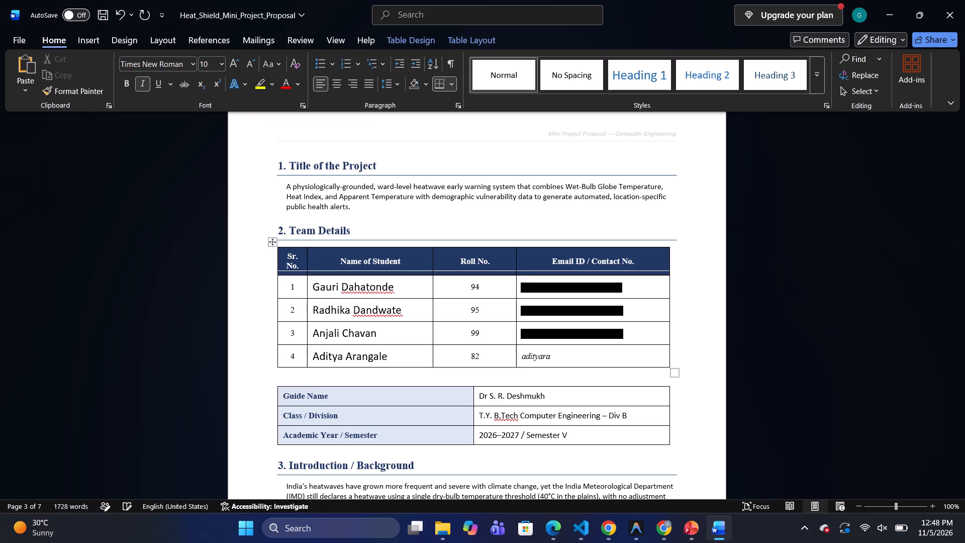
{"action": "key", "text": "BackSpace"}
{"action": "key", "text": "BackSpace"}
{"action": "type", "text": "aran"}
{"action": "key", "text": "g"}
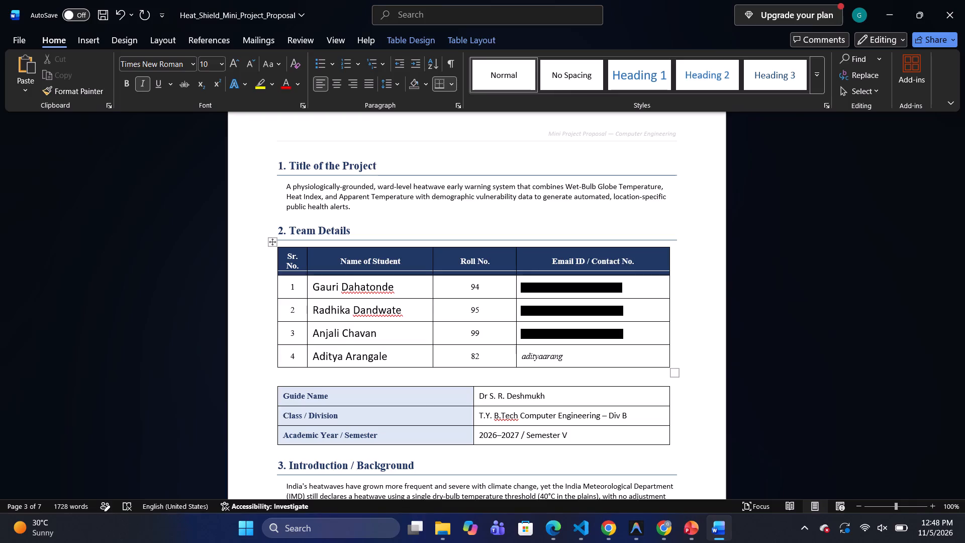
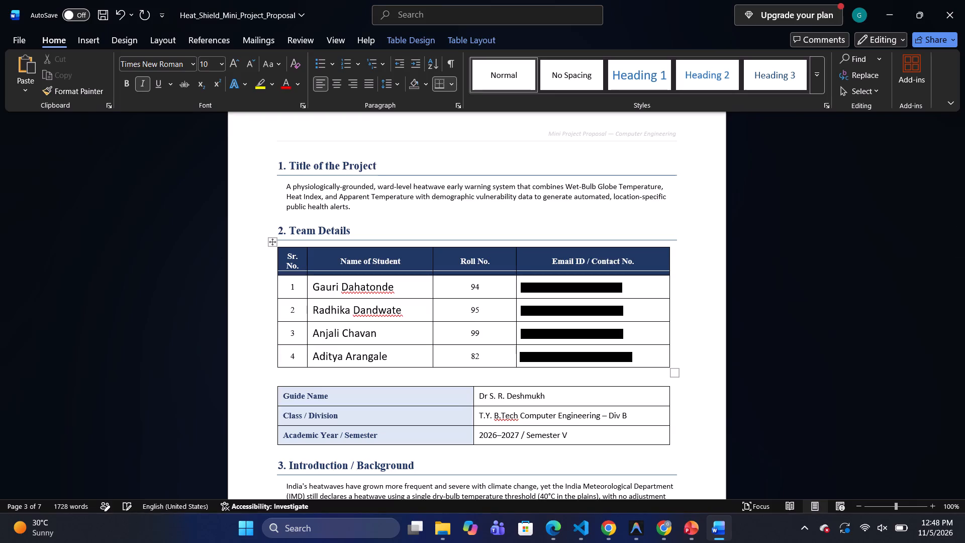
Remove the italic formatting from the fourth student's entry in the Email ID / Contact No. column of the Team Details table.
{"action": "left_click_drag", "start_coordinate": [523, 354], "coordinate": [643, 350]}
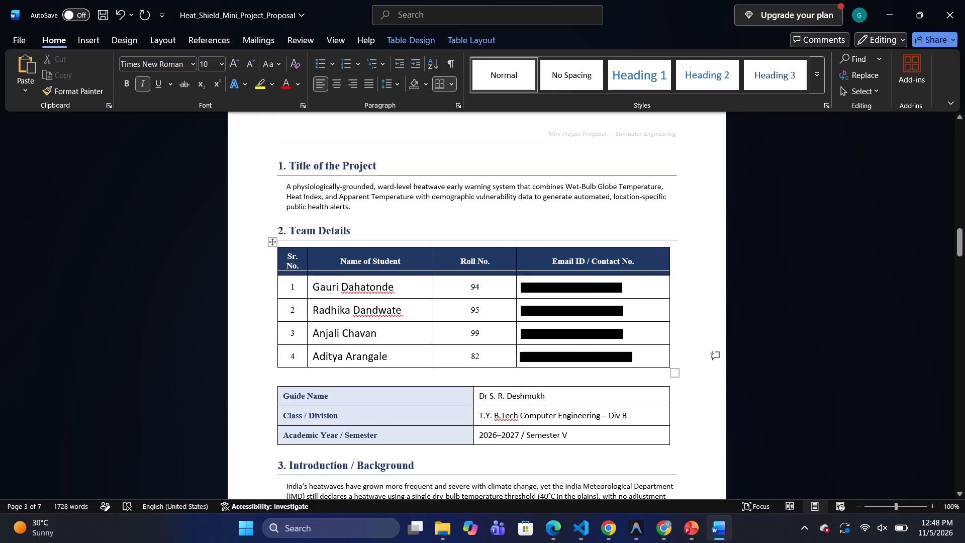
{"action": "left_click", "coordinate": [672, 327]}
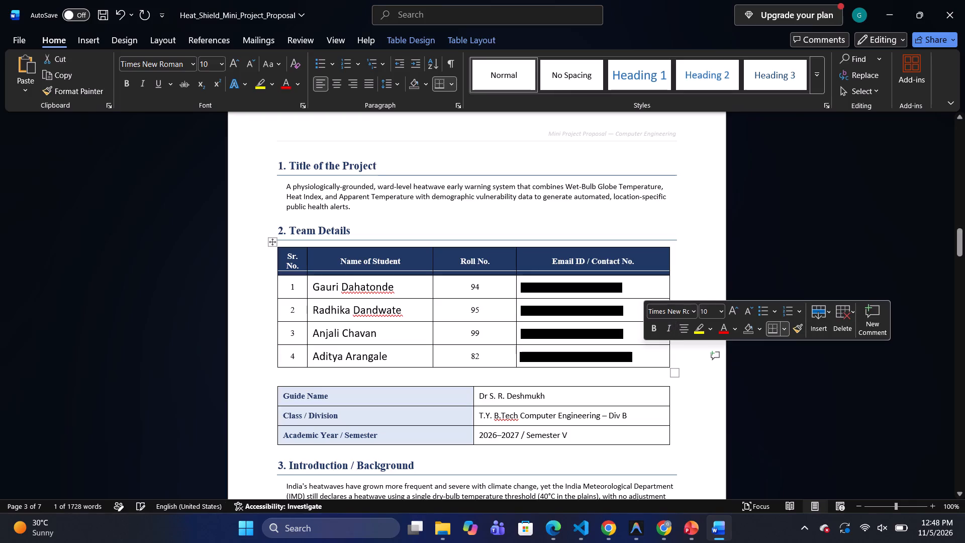
{"action": "left_click", "coordinate": [620, 435]}
{"action": "key", "text": "Down"}
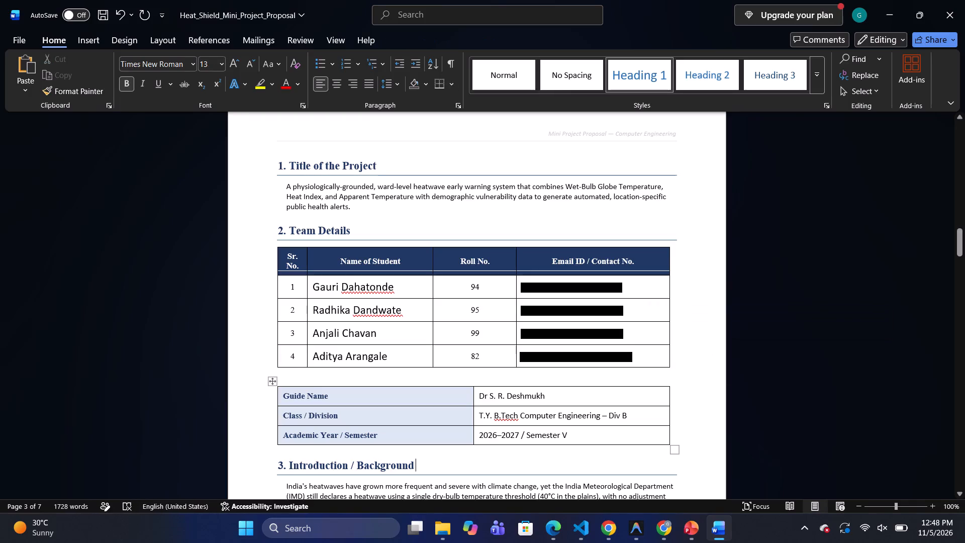
Review the remaining sections of the Heat Shield proposal, from the Team Details table through to the references.
{"action": "scroll", "coordinate": [826, 384], "scroll_direction": "down", "scroll_amount": 7}
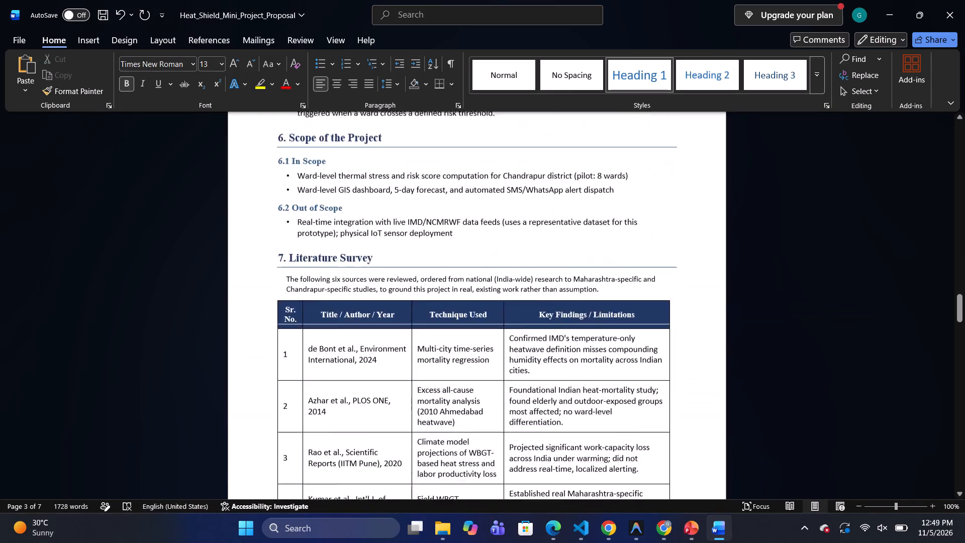
{"action": "scroll", "coordinate": [826, 384], "scroll_direction": "down", "scroll_amount": 11}
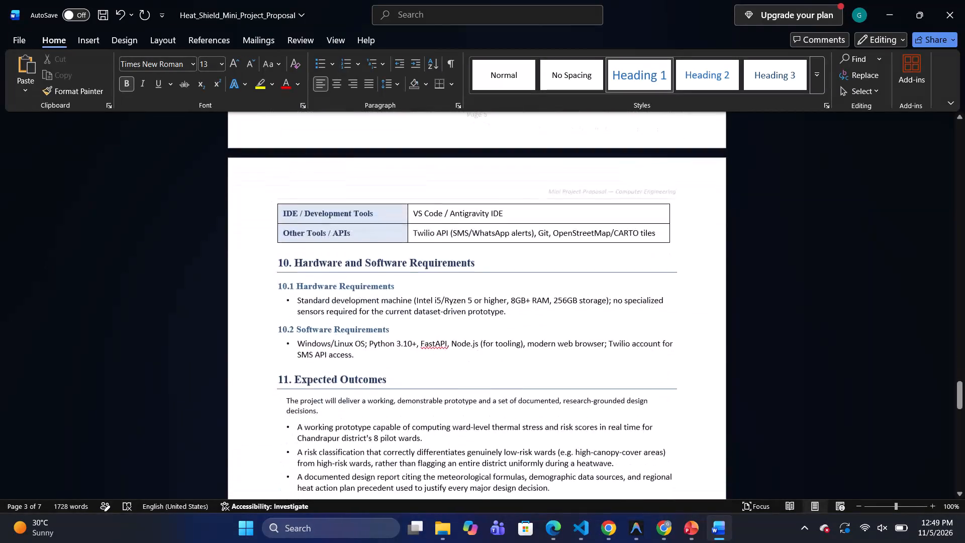
{"action": "scroll", "coordinate": [826, 384], "scroll_direction": "down", "scroll_amount": 16}
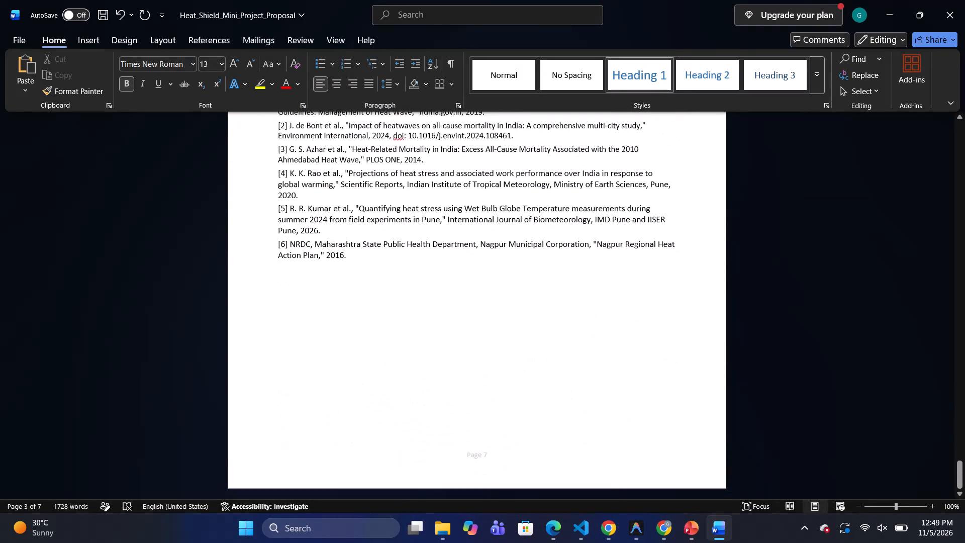
{"action": "scroll", "coordinate": [826, 384], "scroll_direction": "down", "scroll_amount": 20}
{"action": "scroll", "coordinate": [826, 384], "scroll_direction": "down", "scroll_amount": 10}
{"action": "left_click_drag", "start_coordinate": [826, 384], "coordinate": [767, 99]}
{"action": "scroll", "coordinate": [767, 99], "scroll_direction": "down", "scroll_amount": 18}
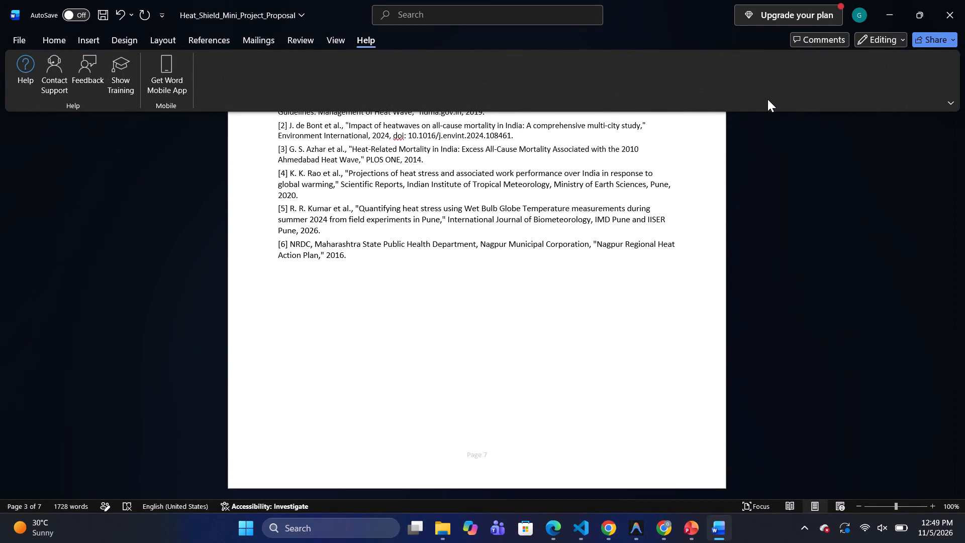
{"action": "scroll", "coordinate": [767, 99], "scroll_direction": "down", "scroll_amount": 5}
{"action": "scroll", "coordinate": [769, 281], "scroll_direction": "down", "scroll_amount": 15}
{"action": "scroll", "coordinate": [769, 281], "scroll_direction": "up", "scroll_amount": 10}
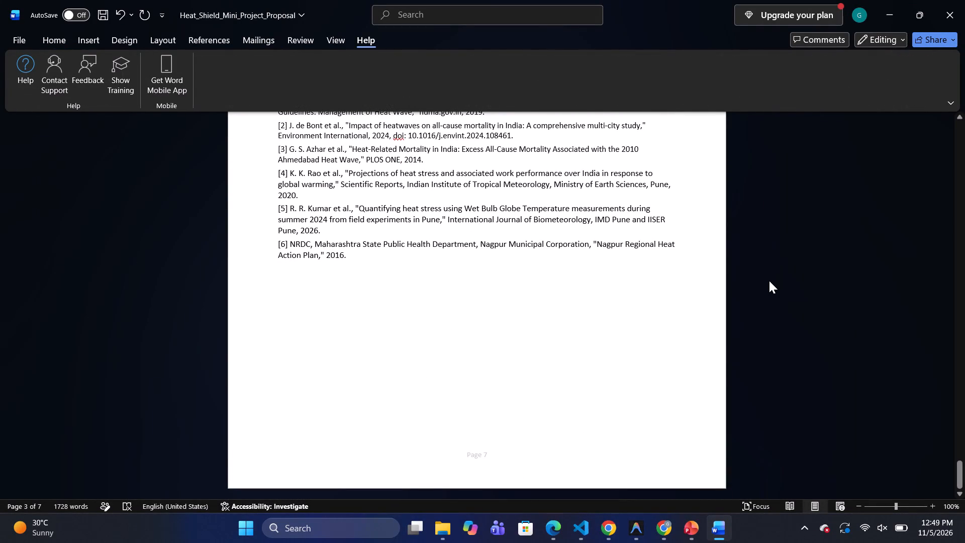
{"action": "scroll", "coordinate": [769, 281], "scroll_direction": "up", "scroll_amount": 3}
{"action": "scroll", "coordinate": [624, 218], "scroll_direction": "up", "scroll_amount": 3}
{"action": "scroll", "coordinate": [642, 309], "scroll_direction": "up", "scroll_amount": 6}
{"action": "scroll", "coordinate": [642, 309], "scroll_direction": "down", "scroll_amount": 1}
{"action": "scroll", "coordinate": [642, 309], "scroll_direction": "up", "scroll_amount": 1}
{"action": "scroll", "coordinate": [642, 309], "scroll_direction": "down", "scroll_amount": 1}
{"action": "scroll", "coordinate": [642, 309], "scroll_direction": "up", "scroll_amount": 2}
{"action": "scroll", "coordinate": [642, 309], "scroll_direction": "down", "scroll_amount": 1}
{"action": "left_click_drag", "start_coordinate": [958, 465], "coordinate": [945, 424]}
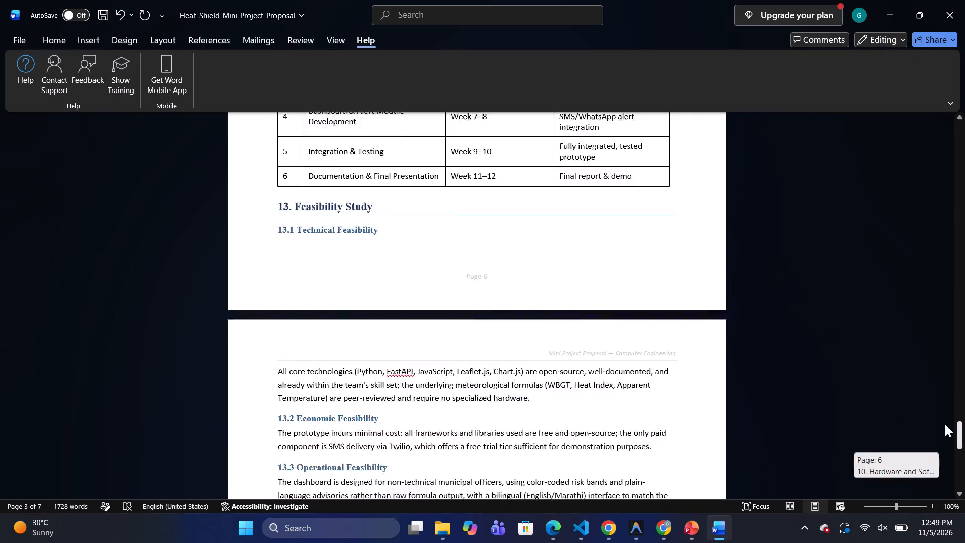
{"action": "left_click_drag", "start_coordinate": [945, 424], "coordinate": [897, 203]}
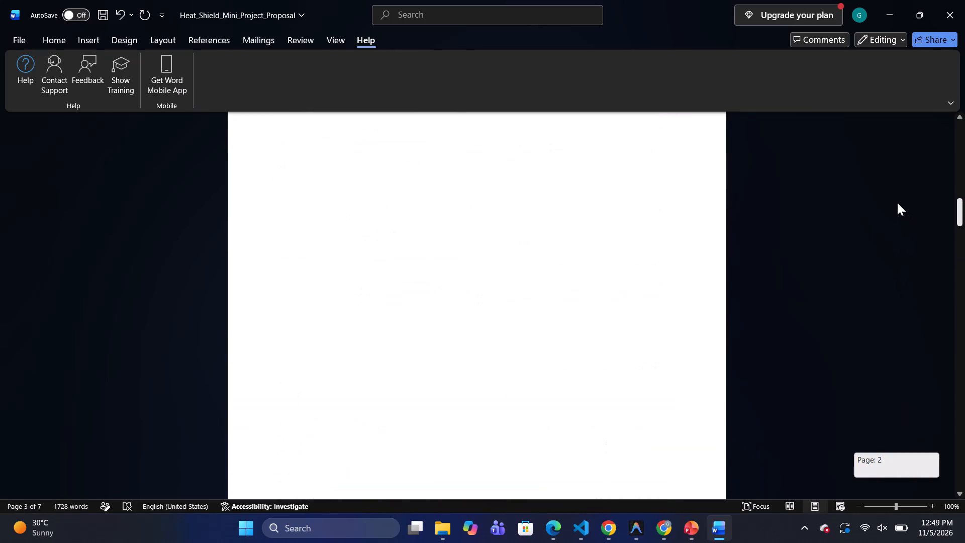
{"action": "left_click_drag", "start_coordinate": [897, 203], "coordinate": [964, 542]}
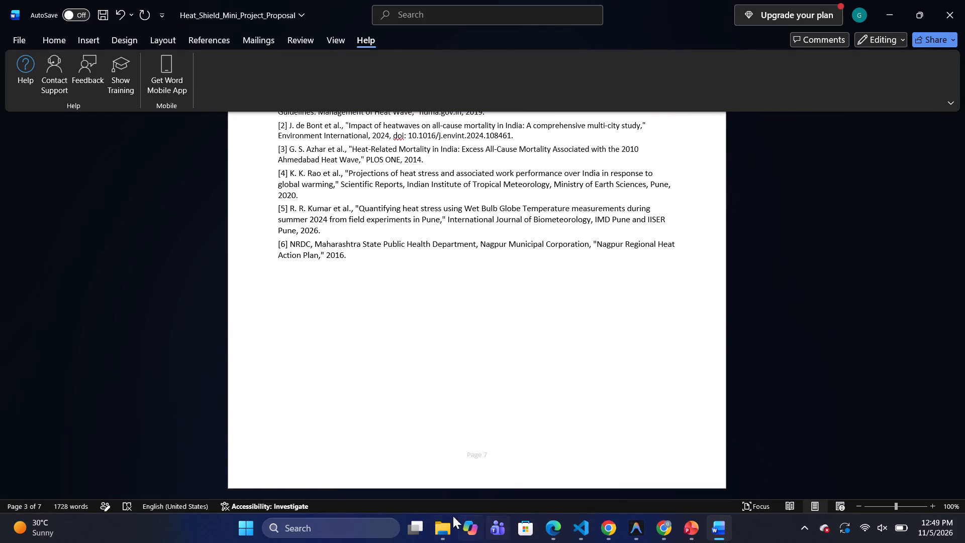
Open Mini_Project_Proposal_Format_TY_CompEngg (1) from the Downloads folder, review the template through to its references, and close it.
{"action": "left_click", "coordinate": [437, 524]}
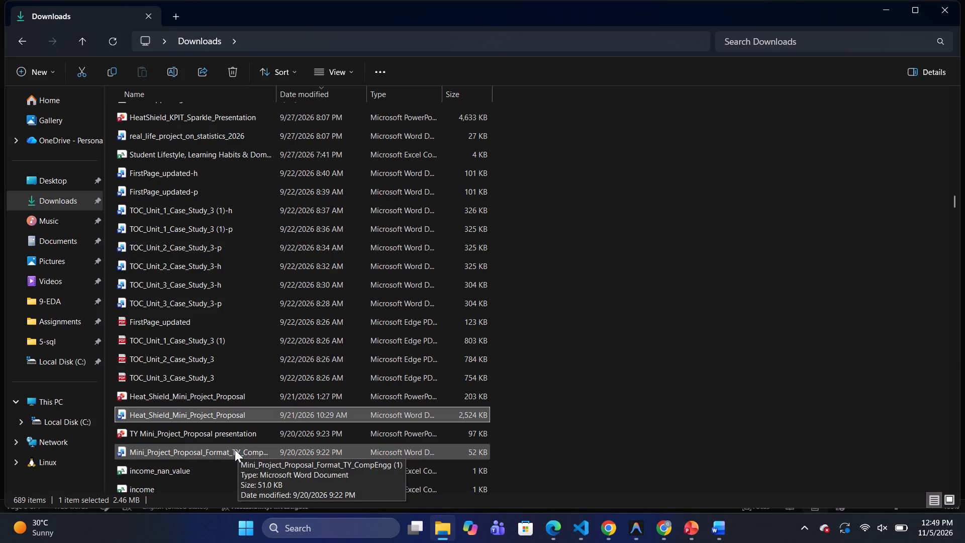
{"action": "double_click", "coordinate": [210, 446]}
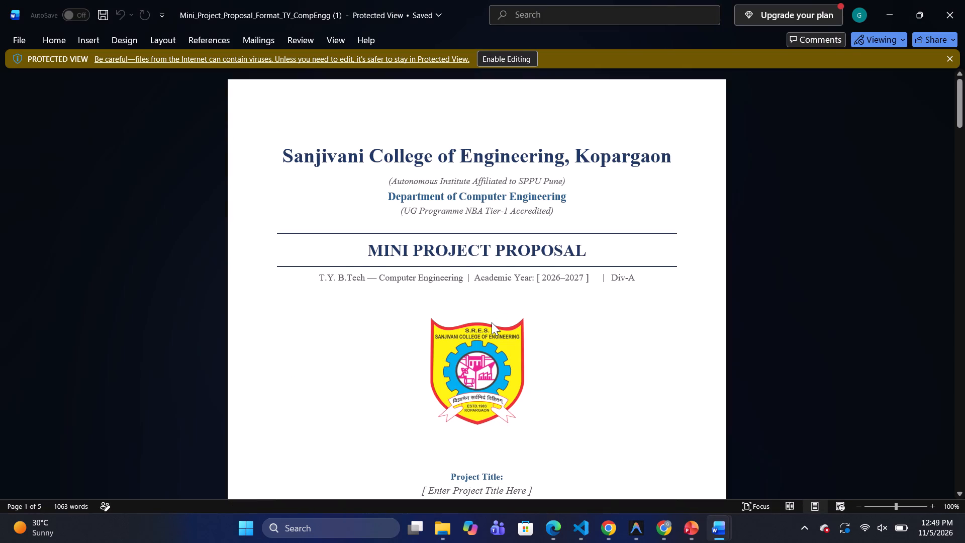
{"action": "scroll", "coordinate": [492, 322], "scroll_direction": "down", "scroll_amount": 3}
{"action": "scroll", "coordinate": [517, 366], "scroll_direction": "right", "scroll_amount": 2}
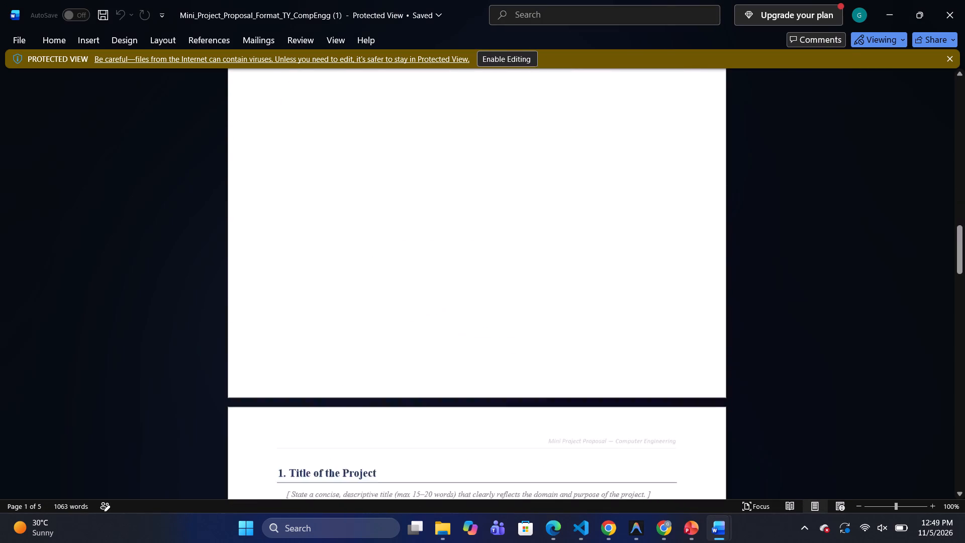
{"action": "scroll", "coordinate": [517, 366], "scroll_direction": "down", "scroll_amount": 11}
{"action": "scroll", "coordinate": [587, 326], "scroll_direction": "down", "scroll_amount": 20}
{"action": "scroll", "coordinate": [587, 326], "scroll_direction": "down", "scroll_amount": 1}
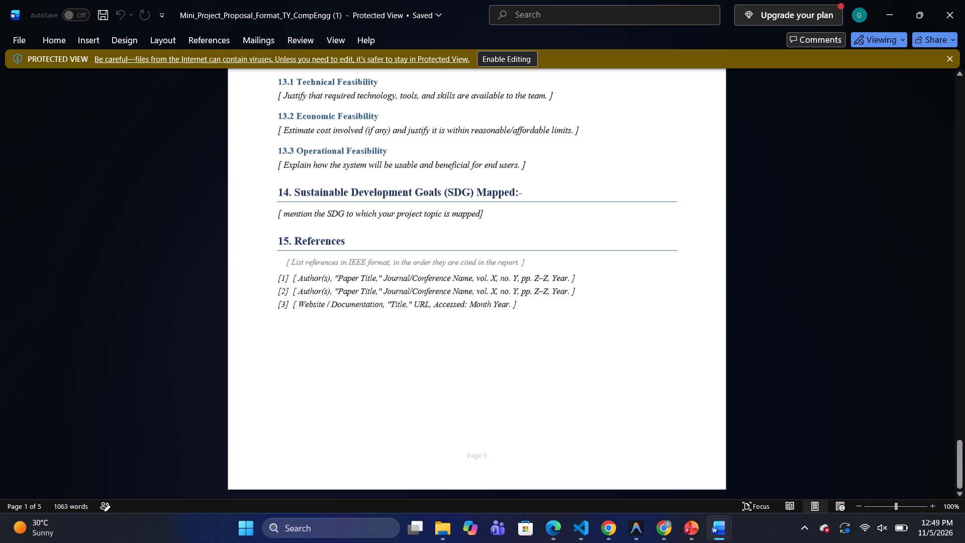
{"action": "scroll", "coordinate": [587, 326], "scroll_direction": "down", "scroll_amount": 3}
{"action": "scroll", "coordinate": [587, 326], "scroll_direction": "up", "scroll_amount": 13}
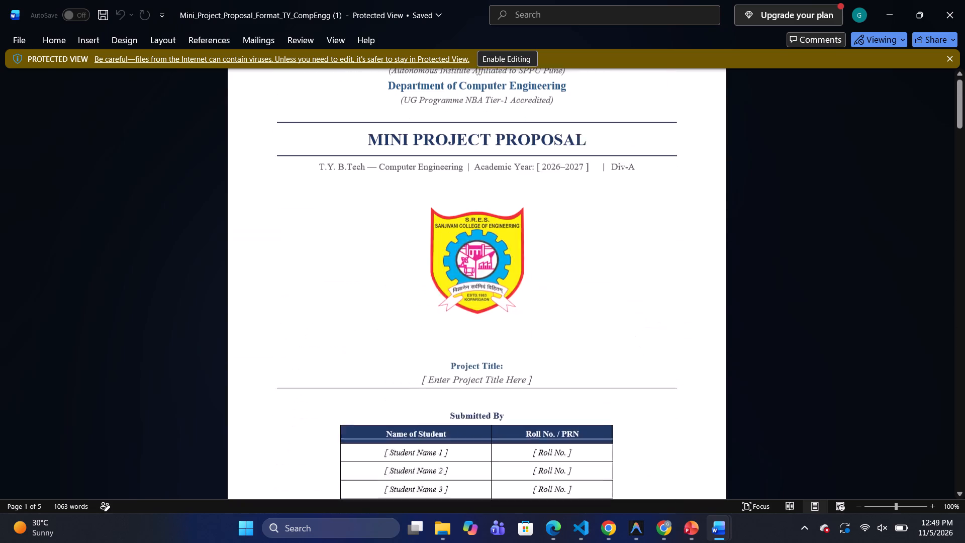
{"action": "scroll", "coordinate": [872, 264], "scroll_direction": "down", "scroll_amount": 20}
{"action": "scroll", "coordinate": [872, 264], "scroll_direction": "down", "scroll_amount": 2}
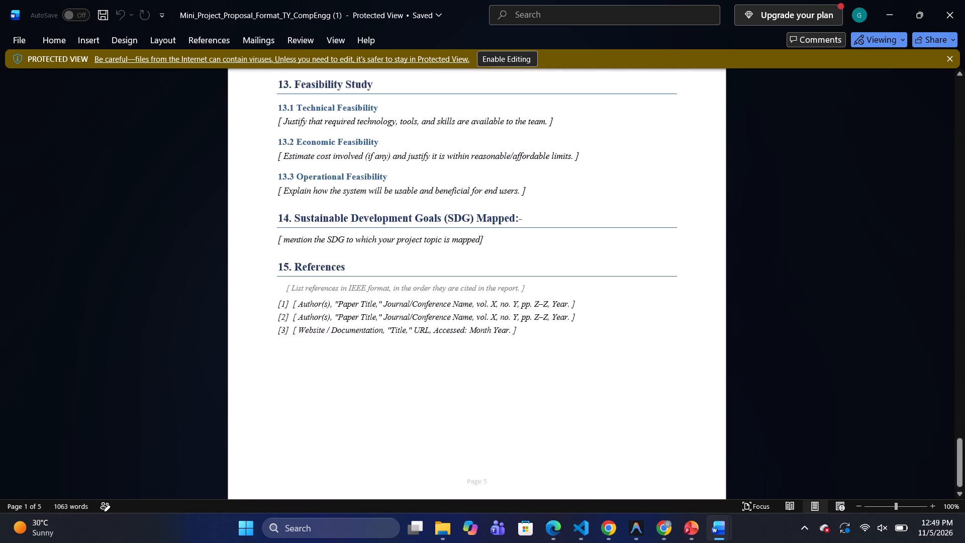
{"action": "scroll", "coordinate": [872, 264], "scroll_direction": "down", "scroll_amount": 9}
{"action": "scroll", "coordinate": [964, 0], "scroll_direction": "down", "scroll_amount": 8}
{"action": "left_click", "coordinate": [963, 1]}
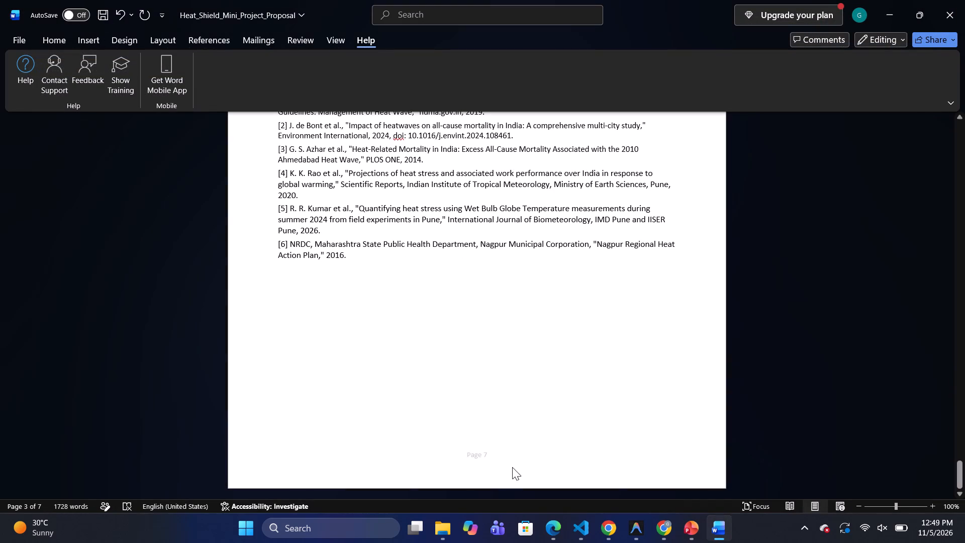
Switch to File Explorer and look through the Downloads folder from the September mini project files up to the mid-October files.
{"action": "left_click", "coordinate": [449, 527]}
{"action": "scroll", "coordinate": [374, 435], "scroll_direction": "up", "scroll_amount": 1}
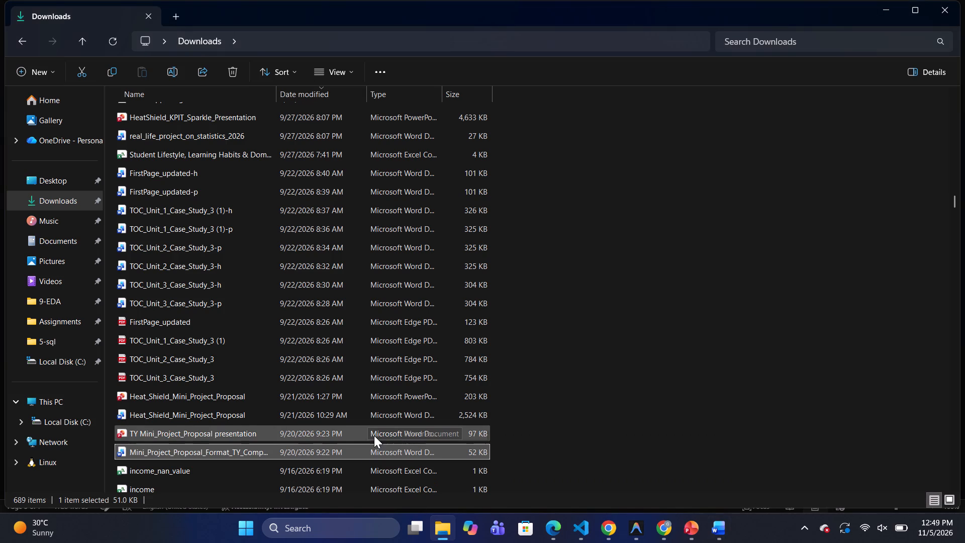
{"action": "scroll", "coordinate": [374, 435], "scroll_direction": "up", "scroll_amount": 1}
{"action": "scroll", "coordinate": [247, 278], "scroll_direction": "up", "scroll_amount": 3}
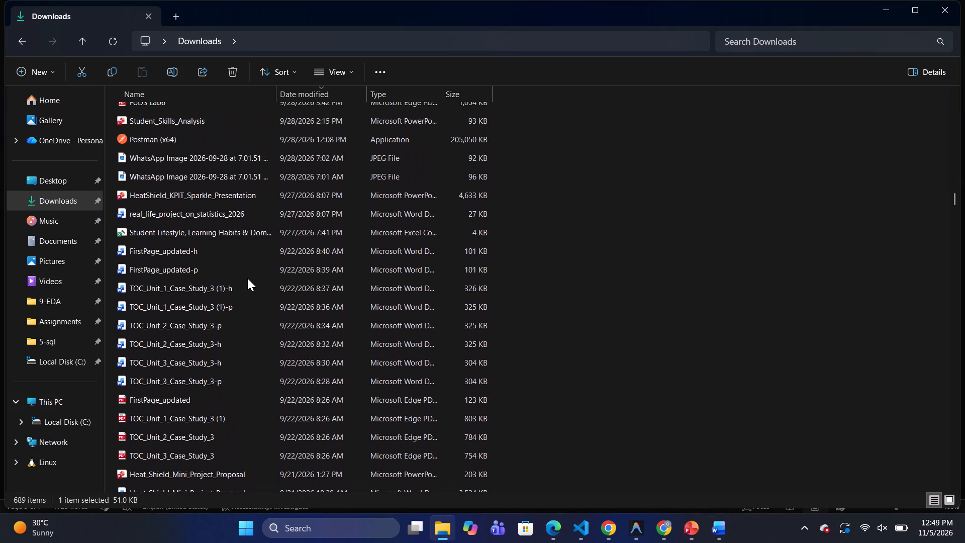
{"action": "scroll", "coordinate": [247, 278], "scroll_direction": "up", "scroll_amount": 5}
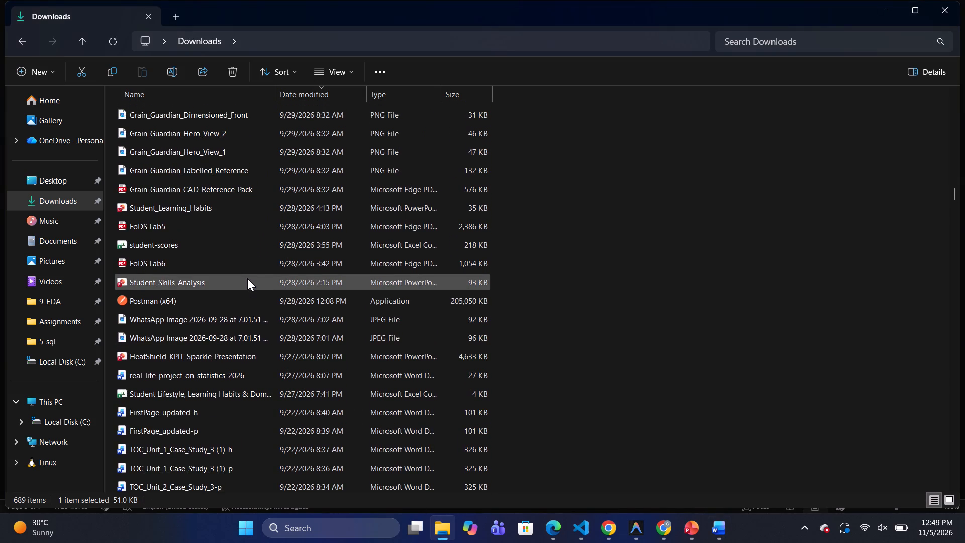
{"action": "scroll", "coordinate": [247, 278], "scroll_direction": "up", "scroll_amount": 2}
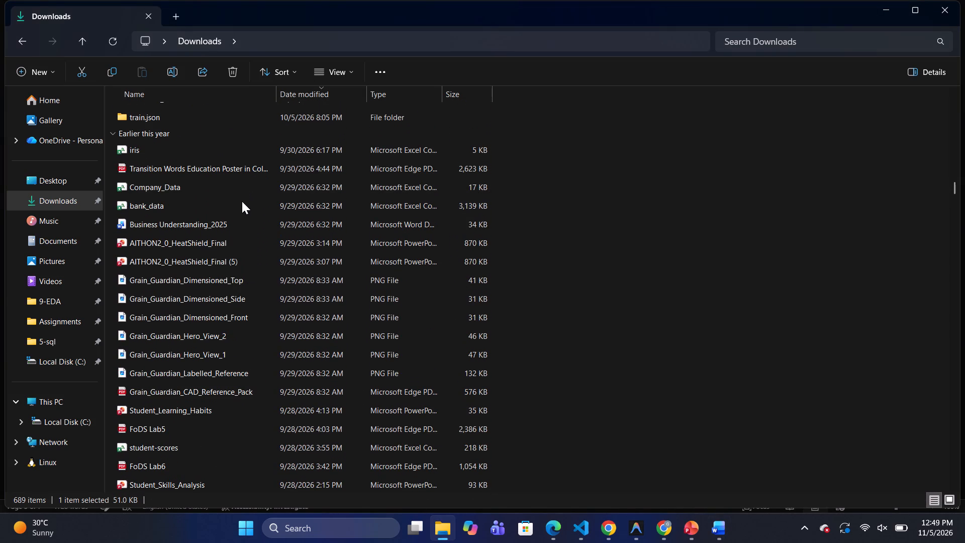
{"action": "scroll", "coordinate": [237, 248], "scroll_direction": "up", "scroll_amount": 2}
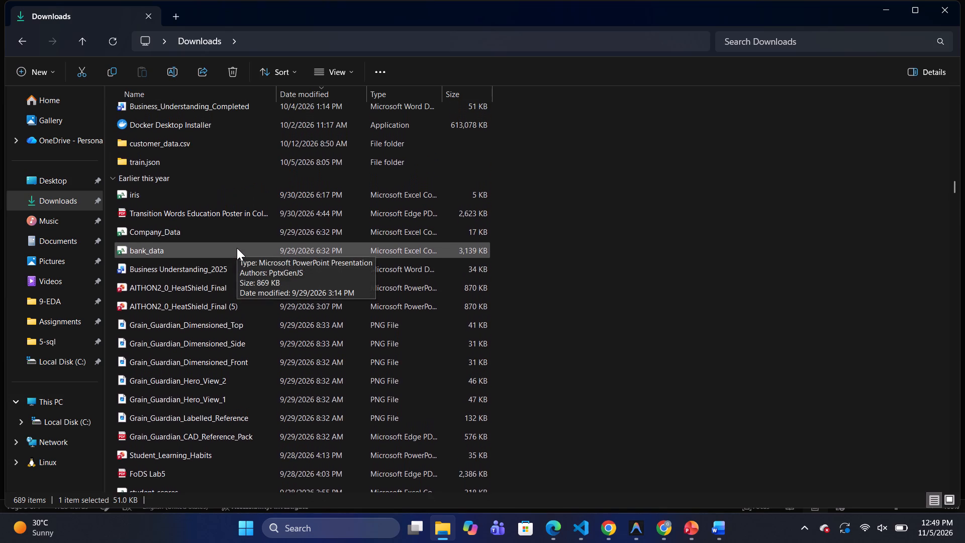
{"action": "scroll", "coordinate": [237, 248], "scroll_direction": "up", "scroll_amount": 2}
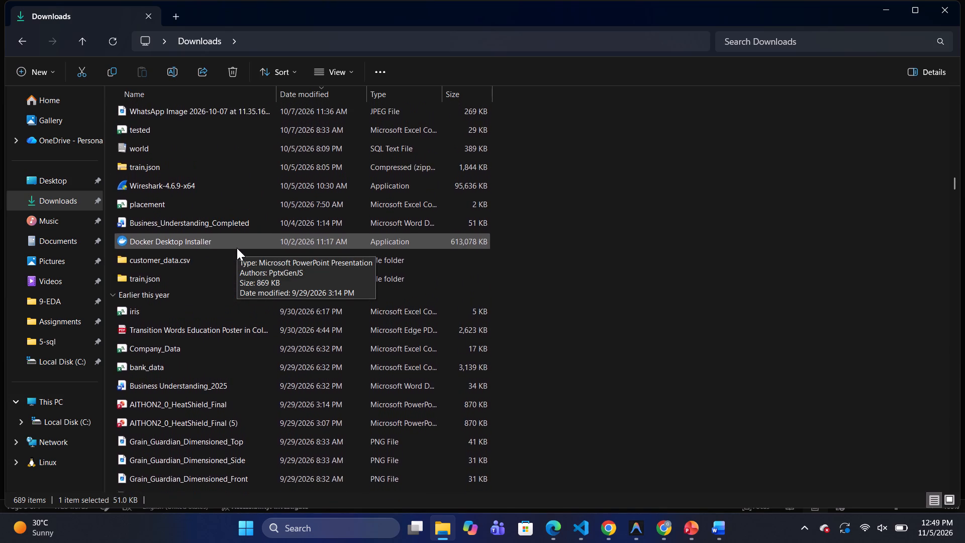
{"action": "scroll", "coordinate": [237, 248], "scroll_direction": "up", "scroll_amount": 3}
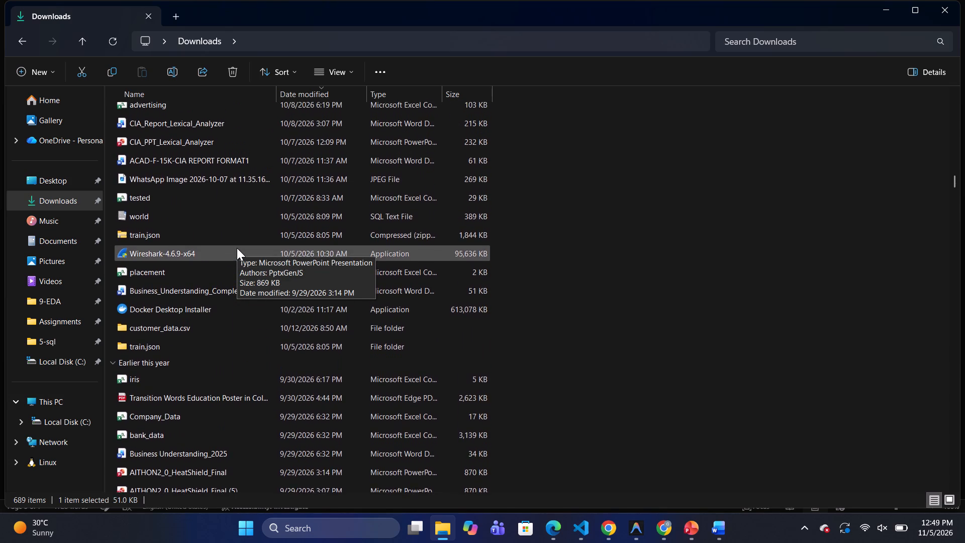
{"action": "scroll", "coordinate": [237, 248], "scroll_direction": "up", "scroll_amount": 1}
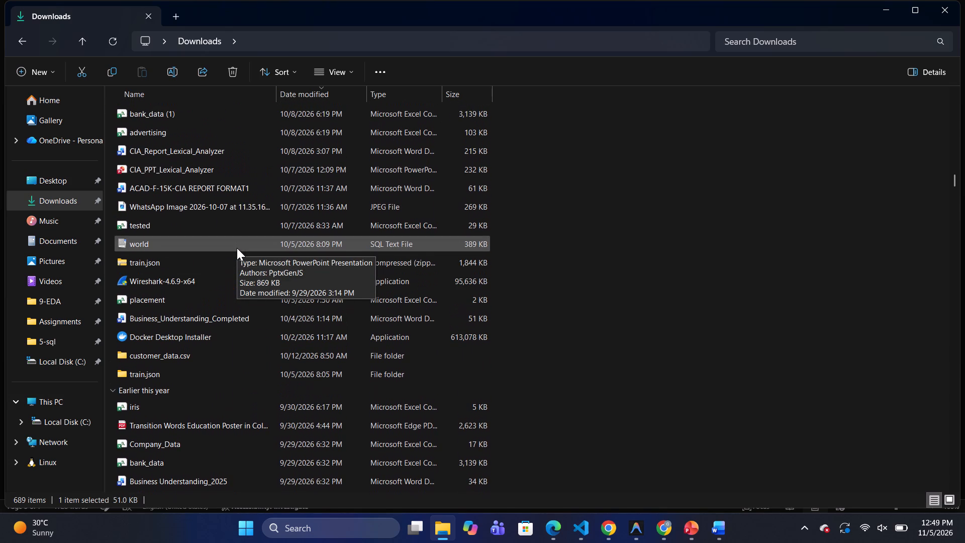
{"action": "scroll", "coordinate": [235, 240], "scroll_direction": "up", "scroll_amount": 1}
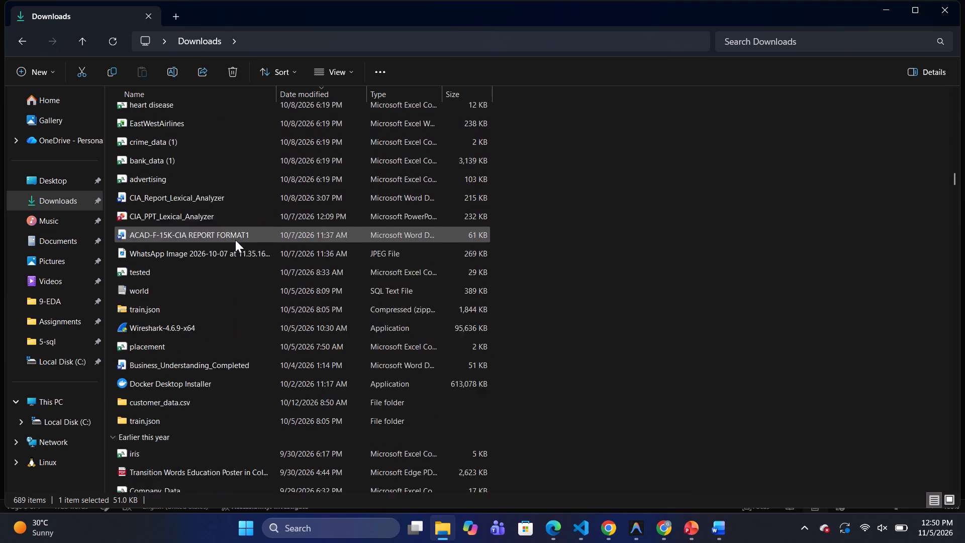
{"action": "scroll", "coordinate": [235, 240], "scroll_direction": "up", "scroll_amount": 4}
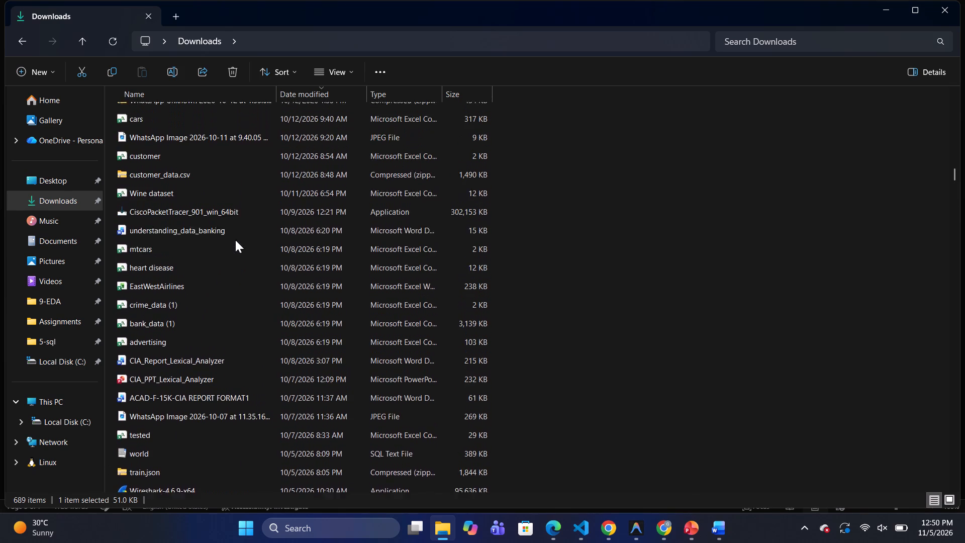
{"action": "scroll", "coordinate": [235, 240], "scroll_direction": "up", "scroll_amount": 4}
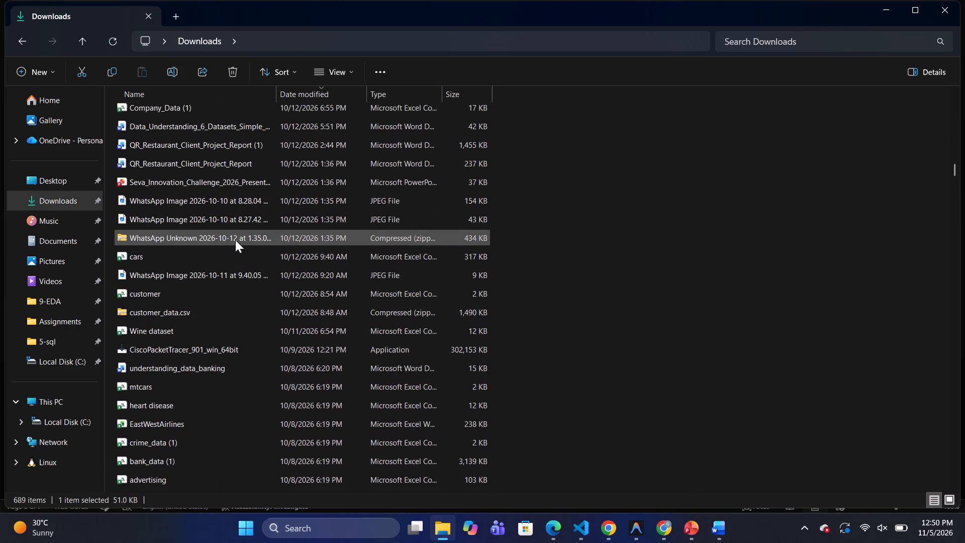
{"action": "scroll", "coordinate": [235, 240], "scroll_direction": "up", "scroll_amount": 3}
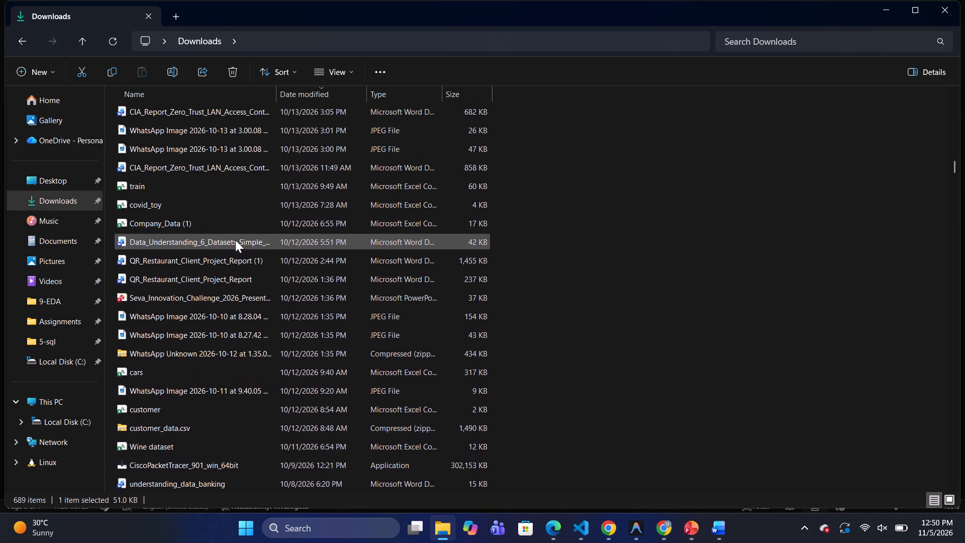
{"action": "scroll", "coordinate": [235, 240], "scroll_direction": "up", "scroll_amount": 3}
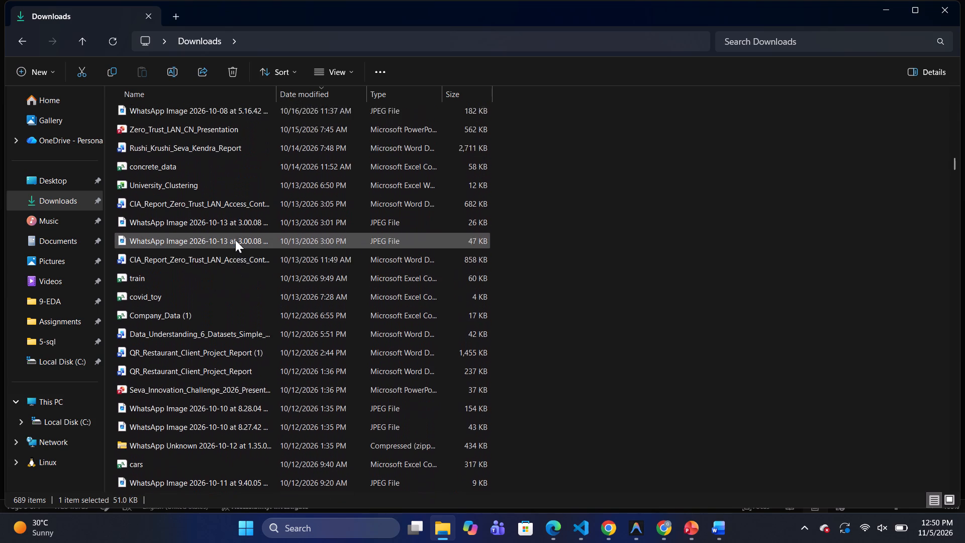
{"action": "scroll", "coordinate": [235, 240], "scroll_direction": "up", "scroll_amount": 1}
Look back through the older Downloads files as far as the Heat_Shield_Mini_Project_Proposal presentation and document.
{"action": "scroll", "coordinate": [235, 240], "scroll_direction": "down", "scroll_amount": 4}
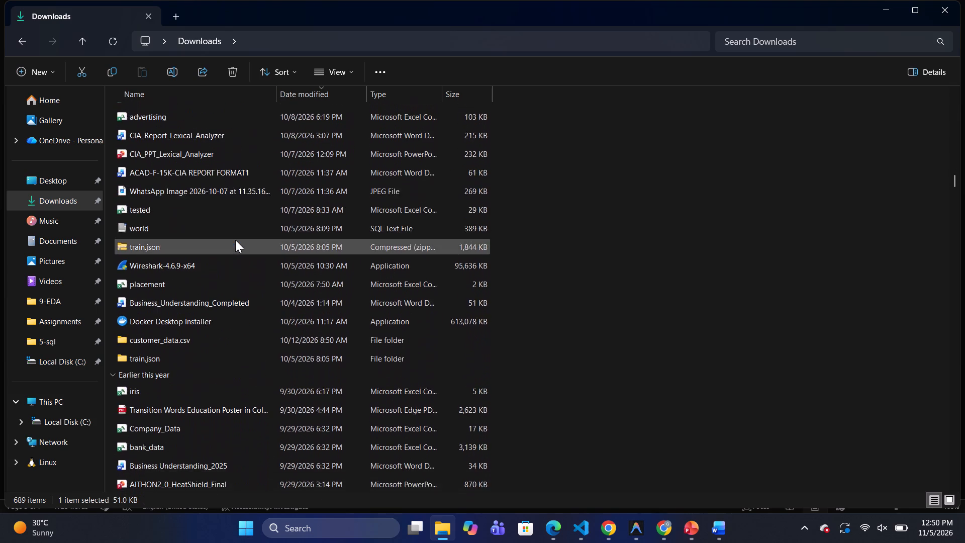
{"action": "scroll", "coordinate": [235, 240], "scroll_direction": "down", "scroll_amount": 5}
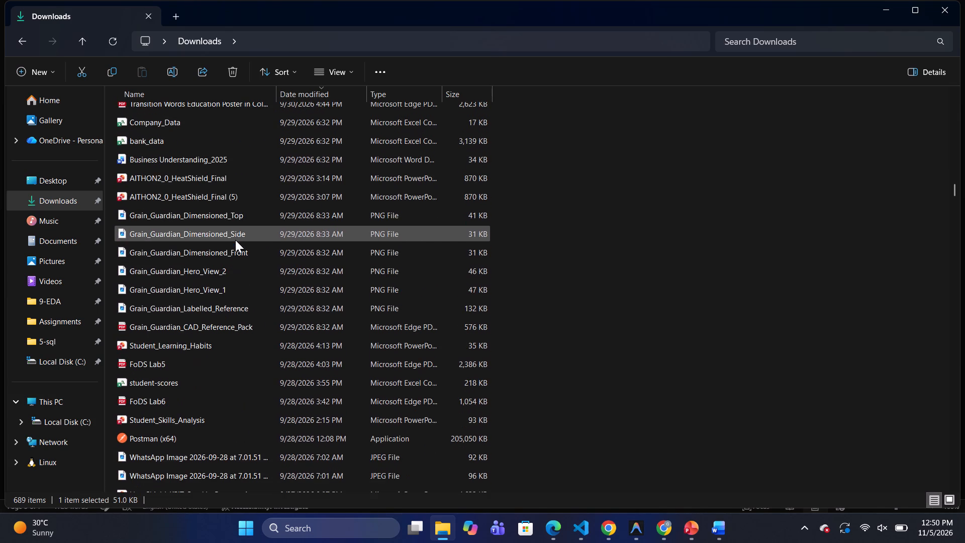
{"action": "scroll", "coordinate": [235, 240], "scroll_direction": "down", "scroll_amount": 2}
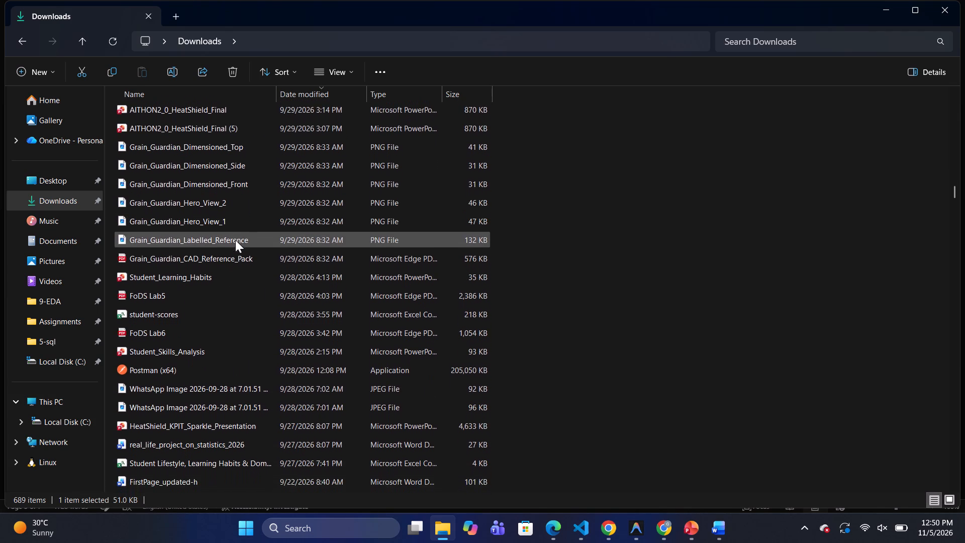
{"action": "scroll", "coordinate": [235, 240], "scroll_direction": "down", "scroll_amount": 1}
{"action": "scroll", "coordinate": [219, 315], "scroll_direction": "down", "scroll_amount": 2}
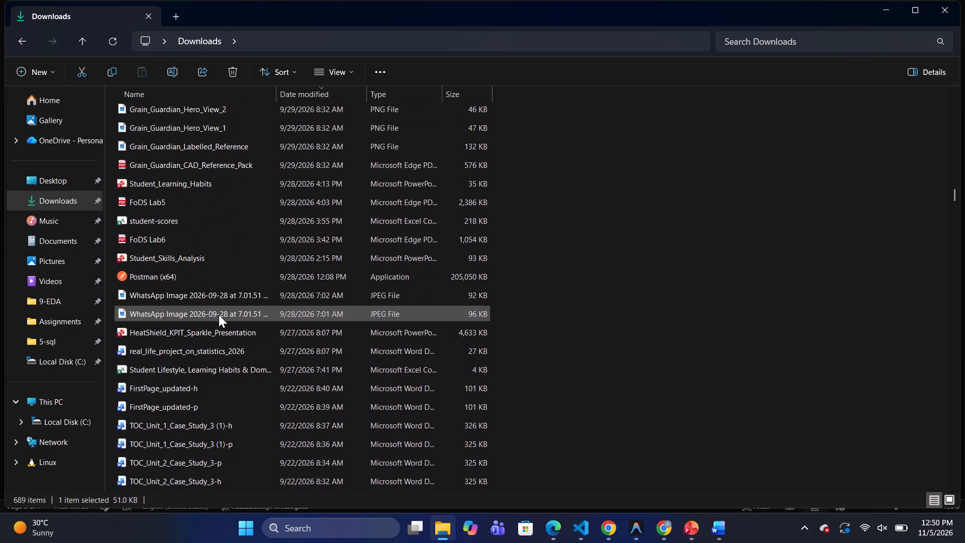
{"action": "scroll", "coordinate": [219, 315], "scroll_direction": "down", "scroll_amount": 4}
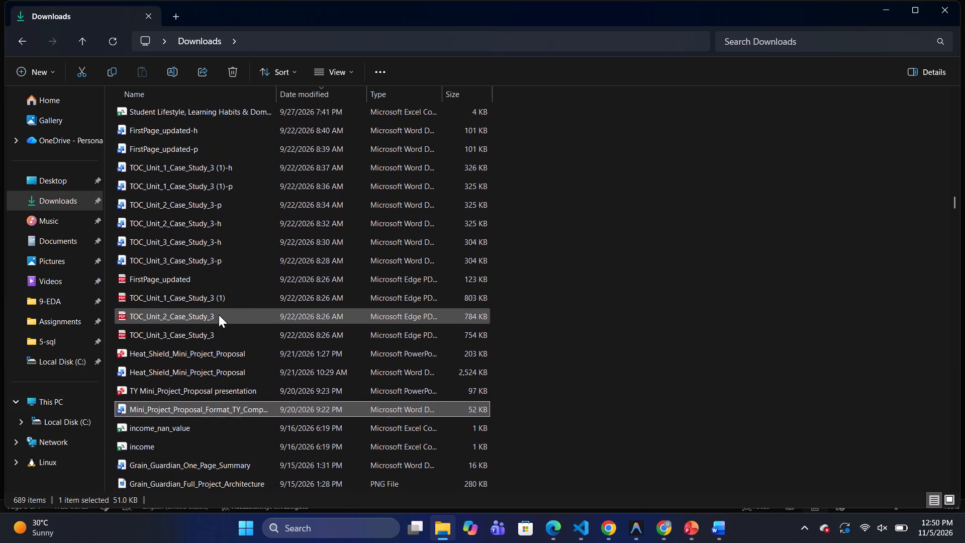
Open the Heat_Shield_Mini_Project_Proposal Word document from Downloads and look from its references back to the title page.
{"action": "scroll", "coordinate": [219, 315], "scroll_direction": "down", "scroll_amount": 1}
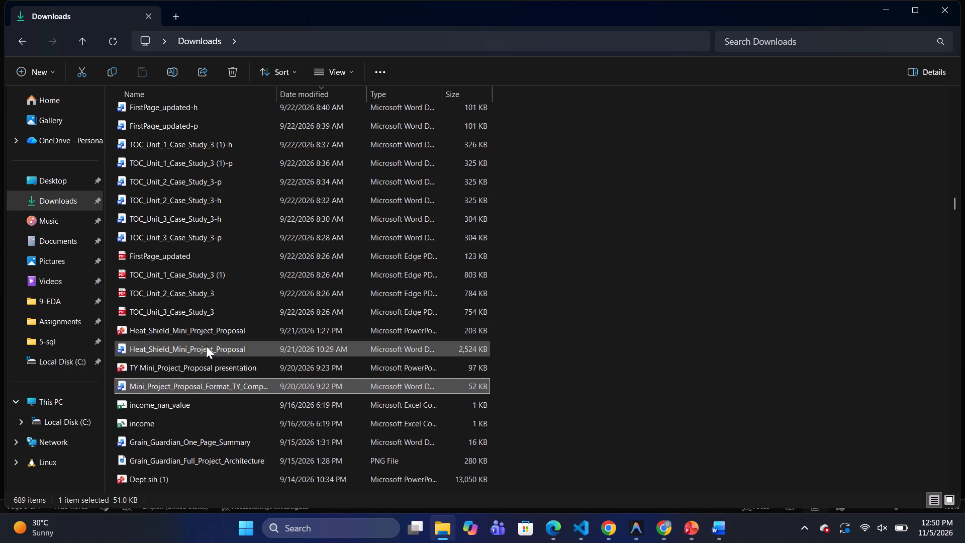
{"action": "left_click", "coordinate": [206, 346]}
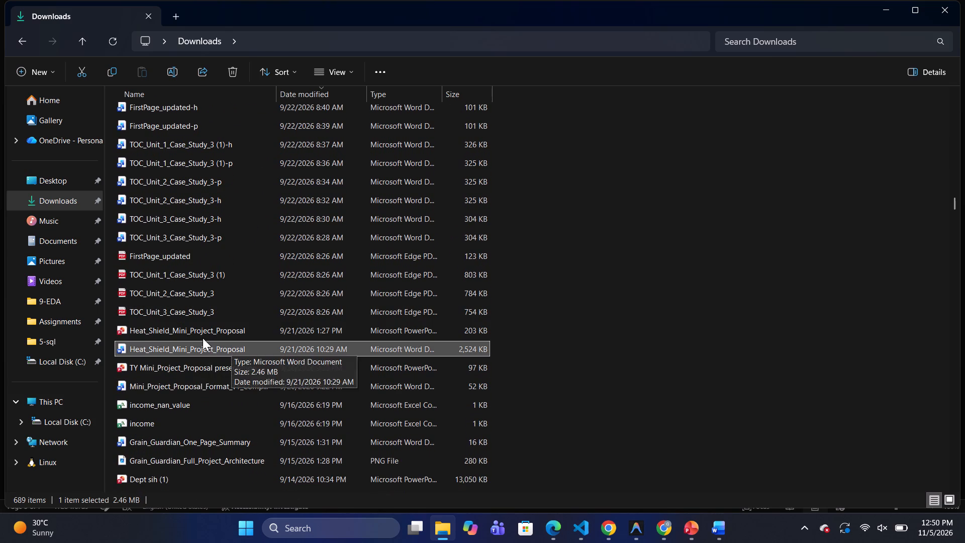
{"action": "double_click", "coordinate": [206, 348]}
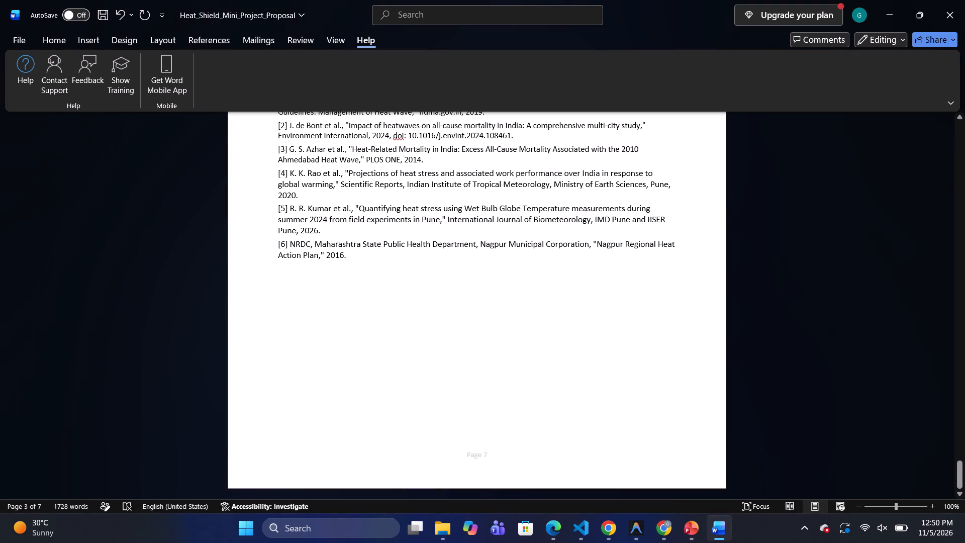
{"action": "scroll", "coordinate": [406, 353], "scroll_direction": "down", "scroll_amount": 2}
{"action": "scroll", "coordinate": [406, 353], "scroll_direction": "up", "scroll_amount": 8}
{"action": "scroll", "coordinate": [406, 353], "scroll_direction": "up", "scroll_amount": 14}
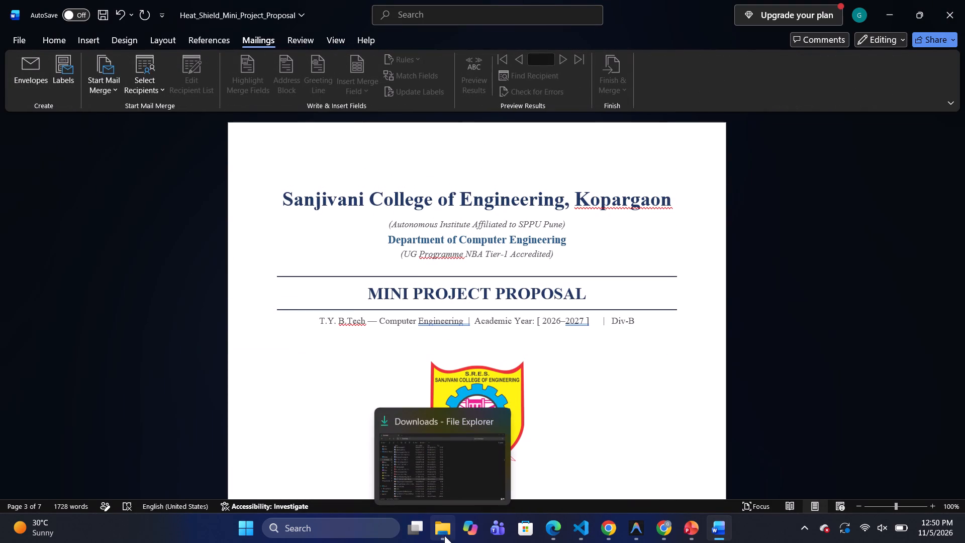
{"action": "left_click", "coordinate": [444, 527]}
{"action": "scroll", "coordinate": [491, 422], "scroll_direction": "down", "scroll_amount": 1}
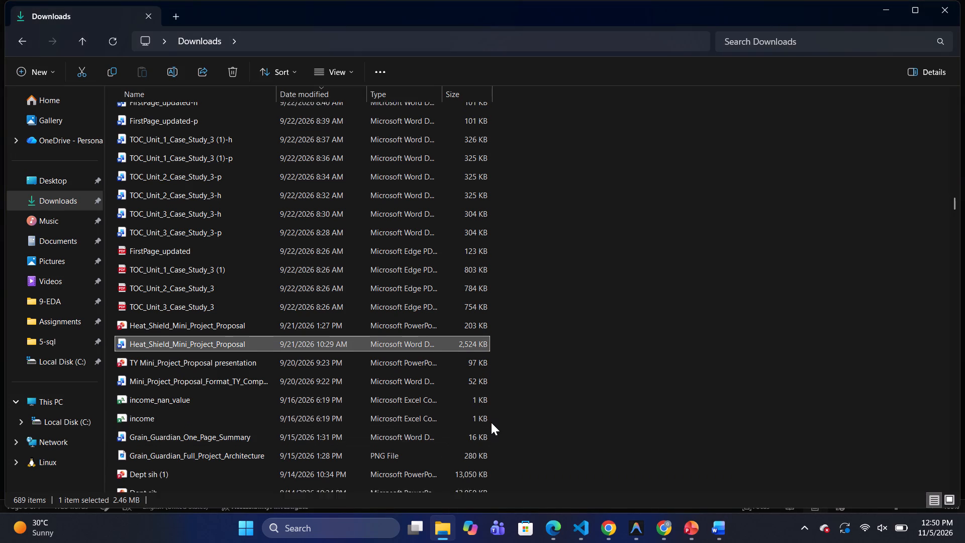
{"action": "scroll", "coordinate": [491, 422], "scroll_direction": "down", "scroll_amount": 3}
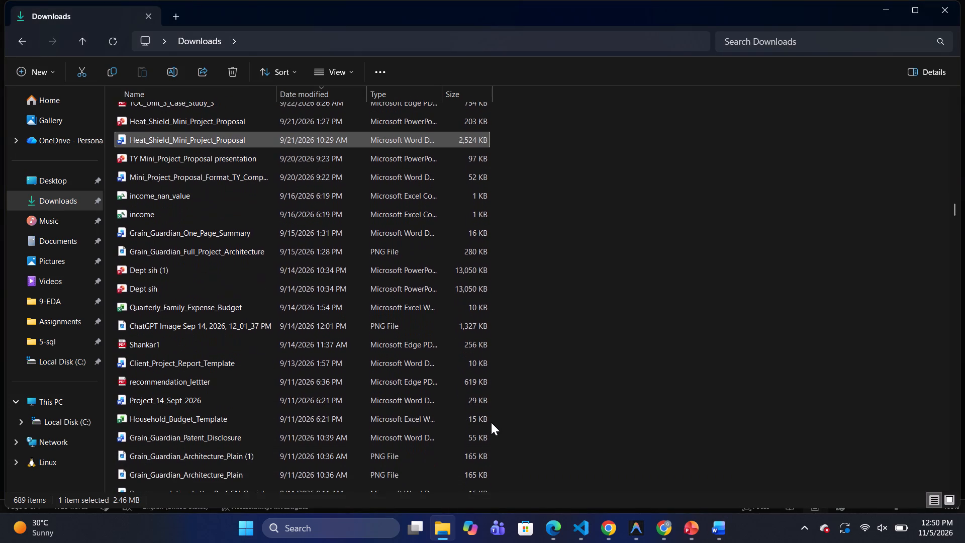
{"action": "scroll", "coordinate": [491, 422], "scroll_direction": "down", "scroll_amount": 2}
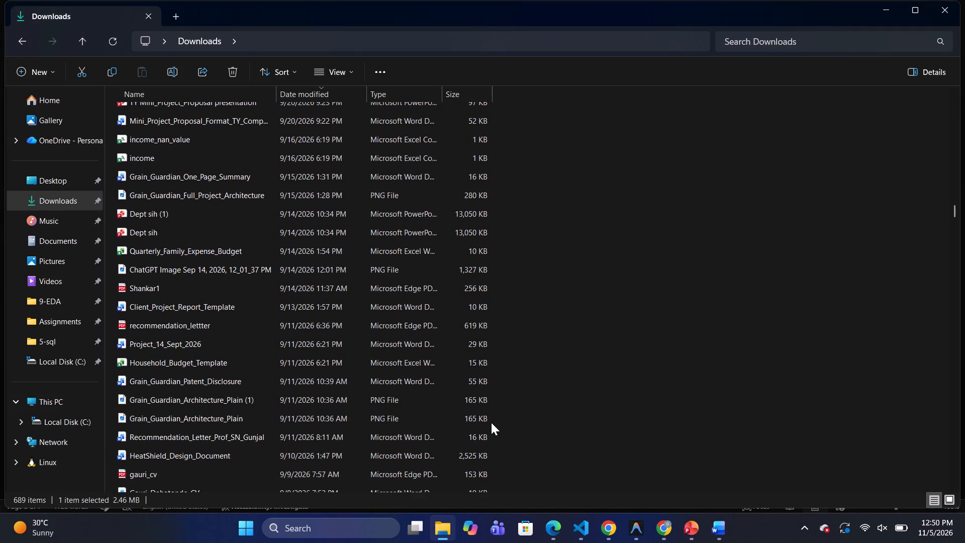
{"action": "scroll", "coordinate": [491, 422], "scroll_direction": "down", "scroll_amount": 1}
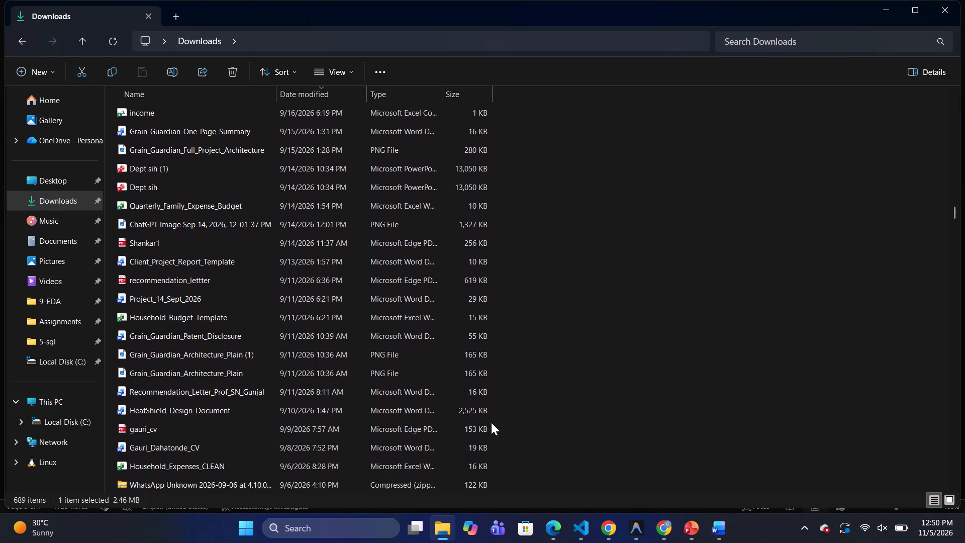
{"action": "scroll", "coordinate": [491, 422], "scroll_direction": "down", "scroll_amount": 4}
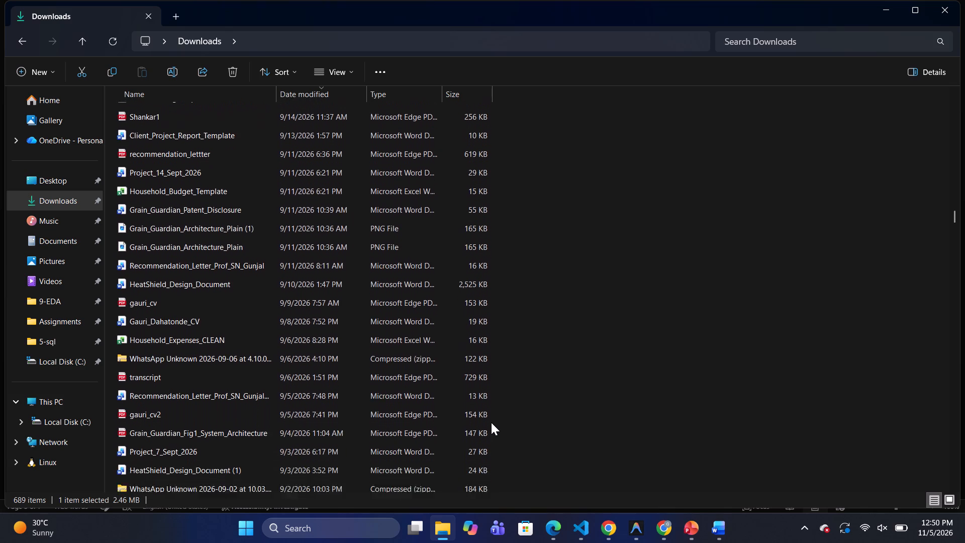
{"action": "scroll", "coordinate": [491, 422], "scroll_direction": "down", "scroll_amount": 1}
{"action": "scroll", "coordinate": [411, 410], "scroll_direction": "right", "scroll_amount": 1}
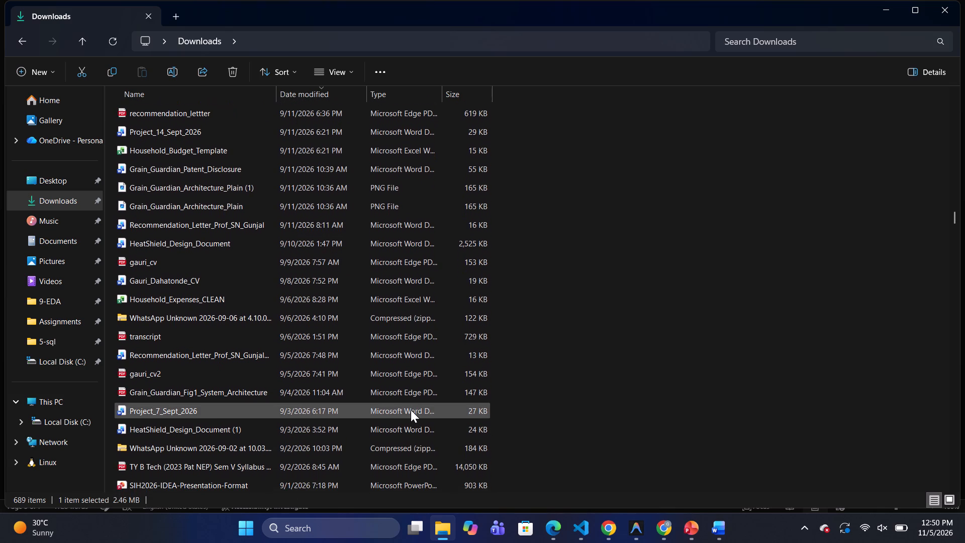
{"action": "scroll", "coordinate": [411, 410], "scroll_direction": "right", "scroll_amount": 3}
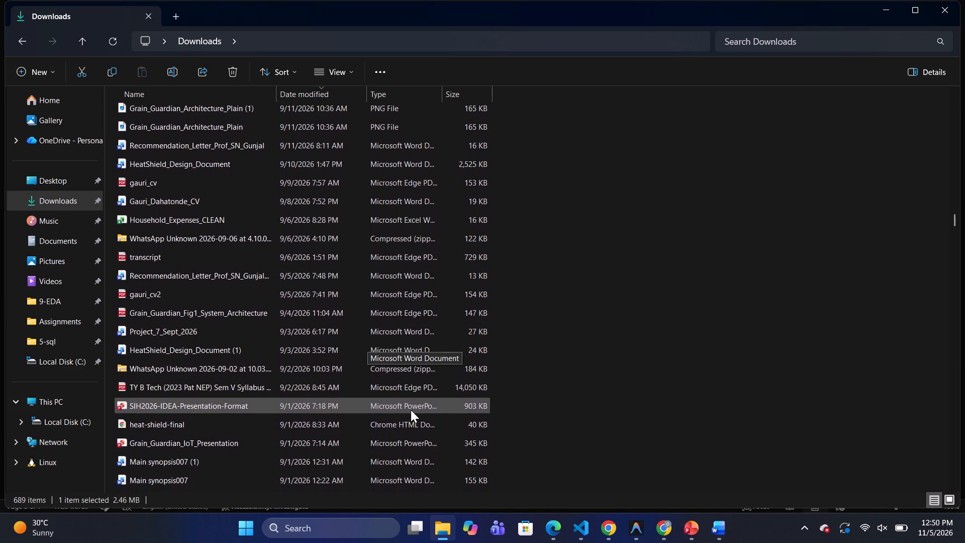
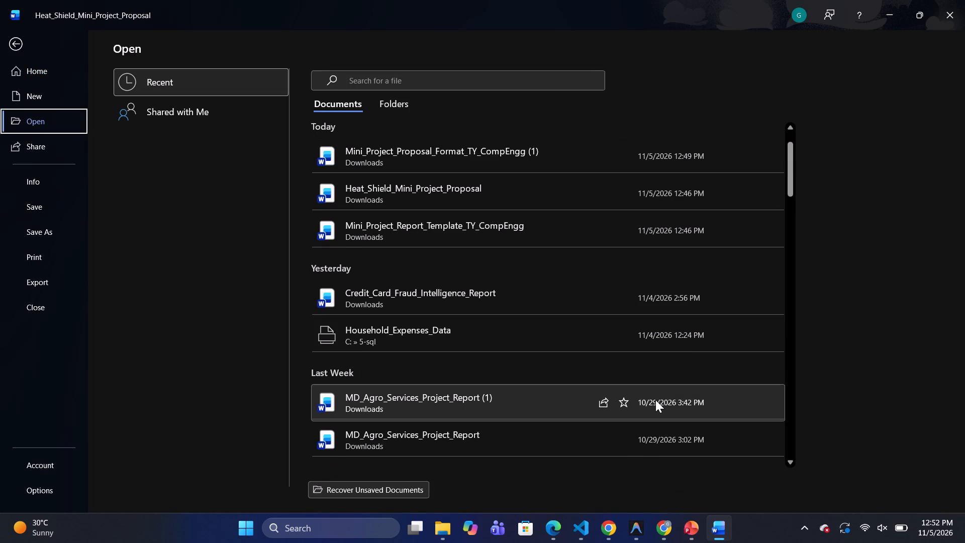
{"action": "scroll", "coordinate": [655, 400], "scroll_direction": "down", "scroll_amount": 2}
{"action": "scroll", "coordinate": [655, 400], "scroll_direction": "up", "scroll_amount": 2}
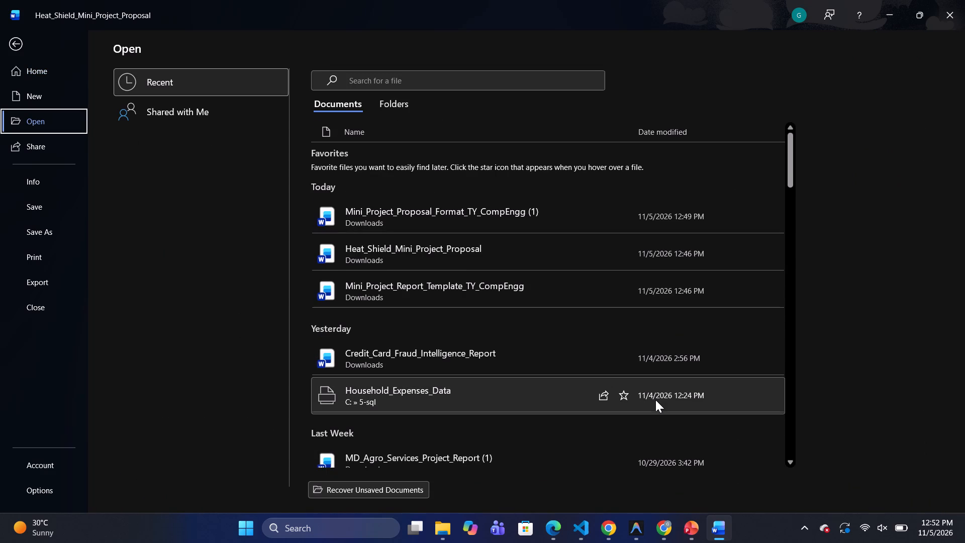
{"action": "scroll", "coordinate": [655, 400], "scroll_direction": "up", "scroll_amount": 1}
{"action": "scroll", "coordinate": [655, 400], "scroll_direction": "down", "scroll_amount": 3}
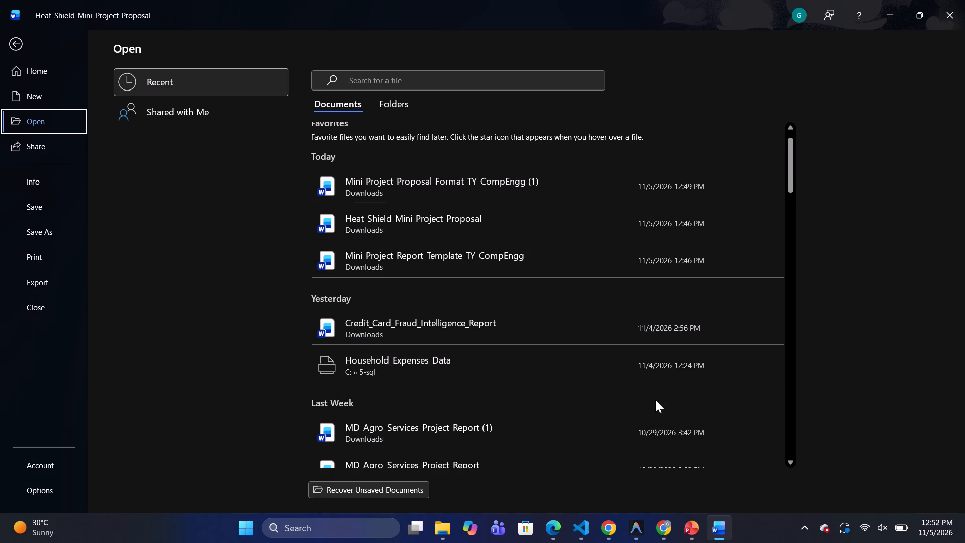
{"action": "scroll", "coordinate": [655, 400], "scroll_direction": "down", "scroll_amount": 2}
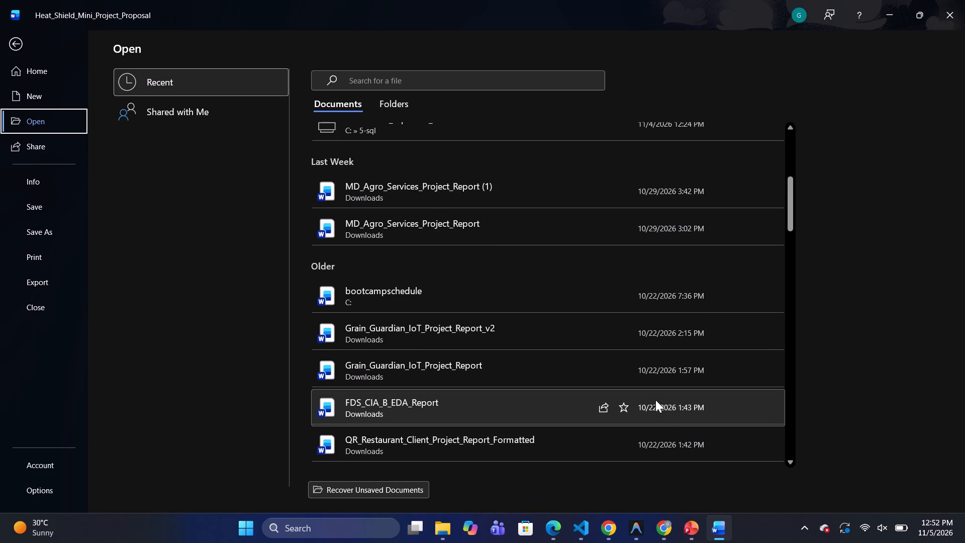
{"action": "scroll", "coordinate": [655, 400], "scroll_direction": "right", "scroll_amount": 1}
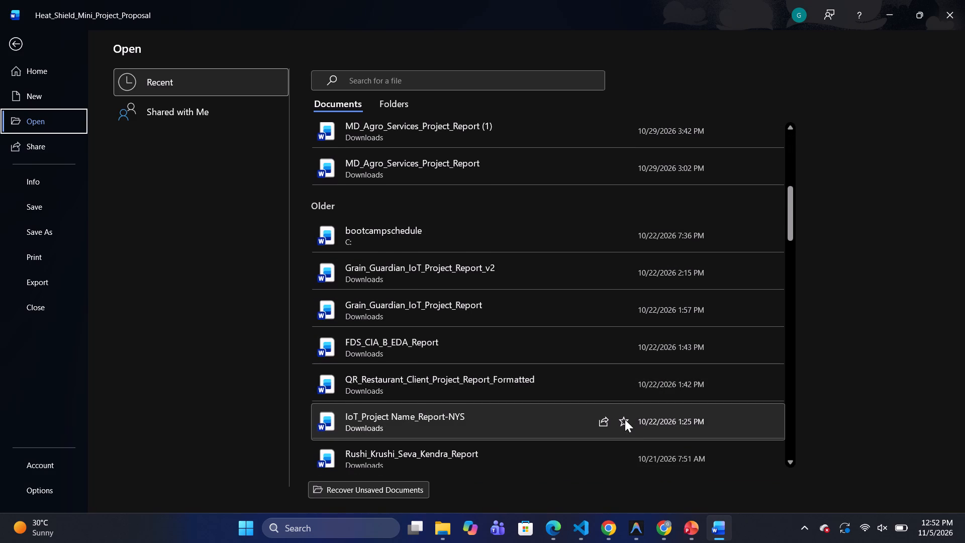
{"action": "scroll", "coordinate": [625, 419], "scroll_direction": "down", "scroll_amount": 1}
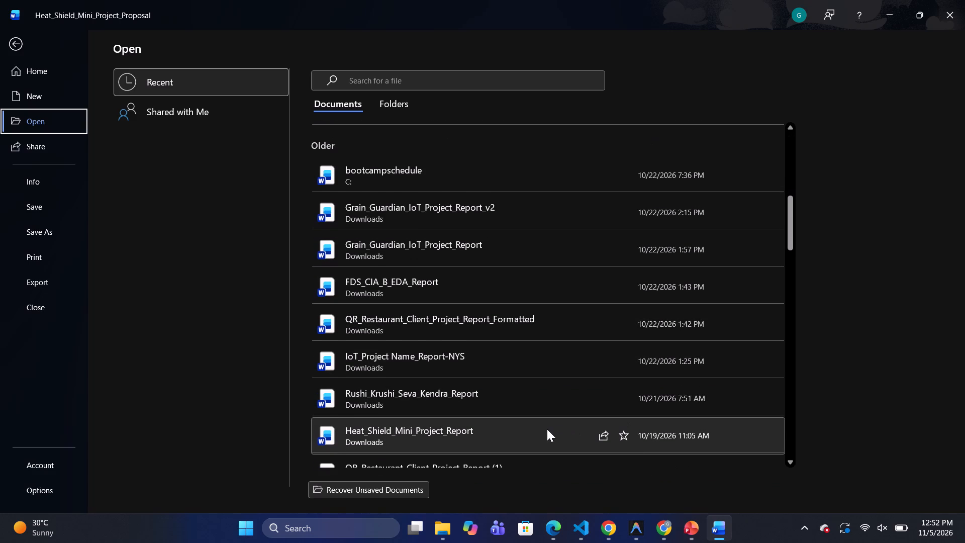
{"action": "double_click", "coordinate": [546, 428]}
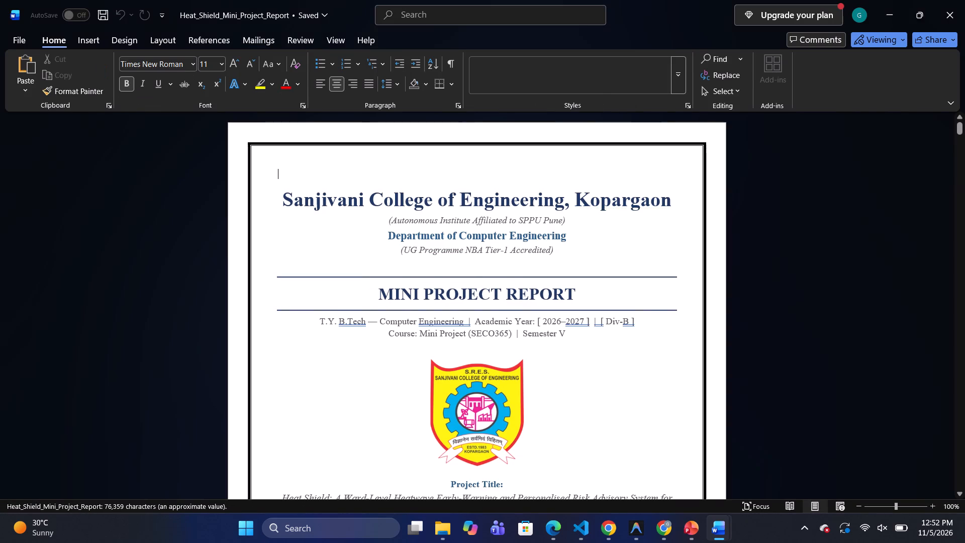
Look over the report's front matter, including the title page, certificate and acknowledgement, as far as the table of contents.
{"action": "scroll", "coordinate": [581, 435], "scroll_direction": "down", "scroll_amount": 9}
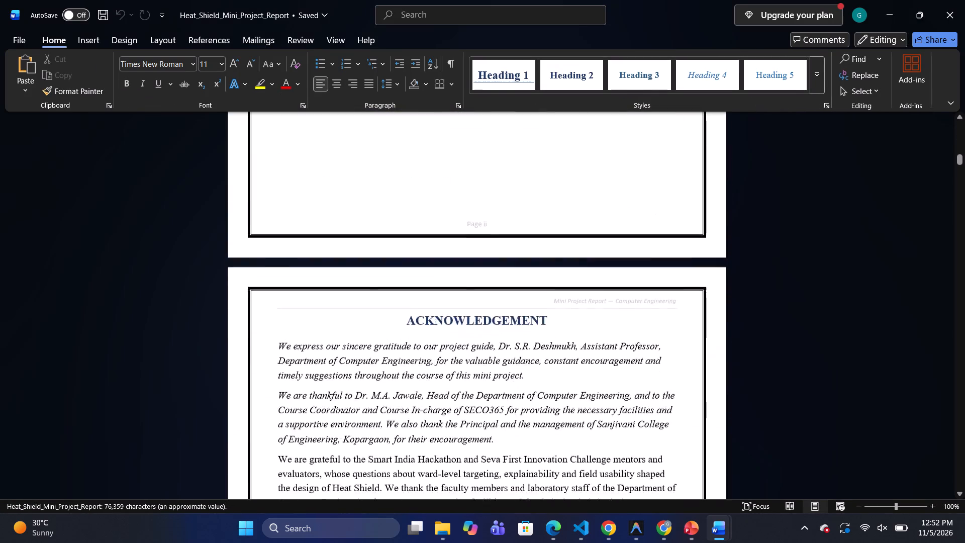
{"action": "scroll", "coordinate": [581, 435], "scroll_direction": "up", "scroll_amount": 10}
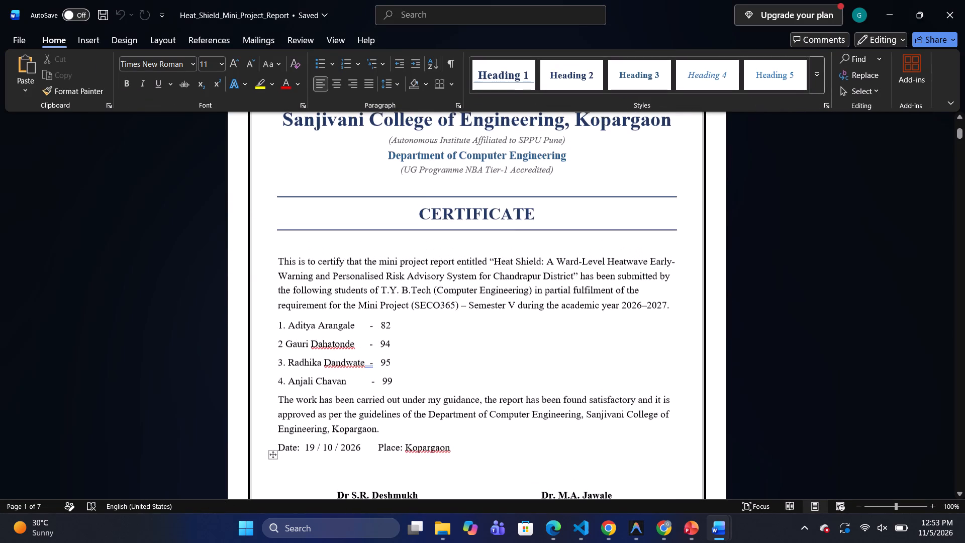
{"action": "scroll", "coordinate": [581, 435], "scroll_direction": "up", "scroll_amount": 3}
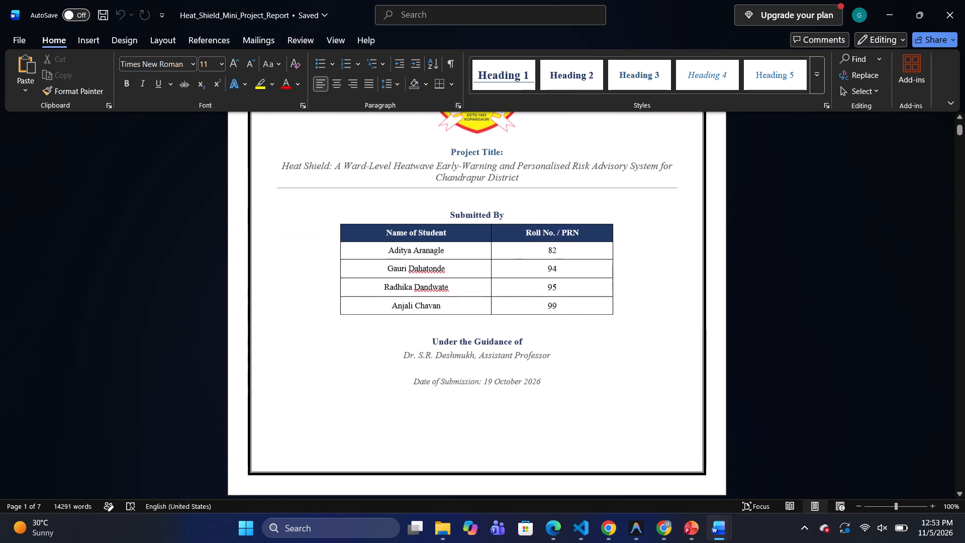
{"action": "scroll", "coordinate": [581, 435], "scroll_direction": "down", "scroll_amount": 17}
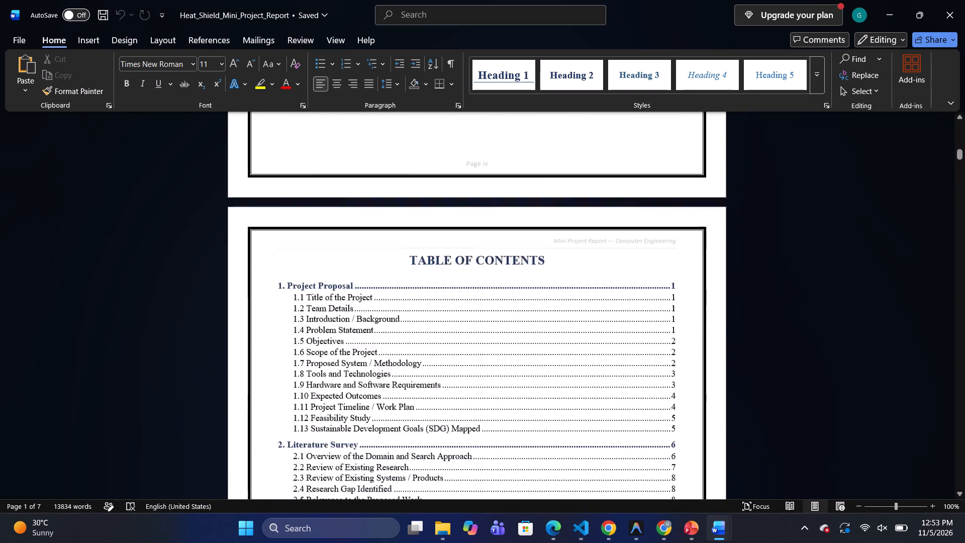
Examine the report's table of contents and the list of tables.
{"action": "key", "text": "Down"}
{"action": "key", "text": "Down"}
{"action": "key", "text": "Down"}
{"action": "key", "text": "Down"}
{"action": "key", "text": "Down"}
{"action": "key", "text": "Down"}
{"action": "key", "text": "Down"}
{"action": "key", "text": "Down"}
{"action": "key", "text": "Down"}
{"action": "key", "text": "Down"}
{"action": "key", "text": "Down"}
{"action": "key", "text": "Down"}
{"action": "key", "text": "Down"}
{"action": "key", "text": "Down"}
{"action": "key", "text": "Down"}
{"action": "key", "text": "Down"}
{"action": "key", "text": "Down"}
{"action": "key", "text": "Down"}
{"action": "key", "text": "Down"}
{"action": "key", "text": "Down"}
{"action": "key", "text": "Down"}
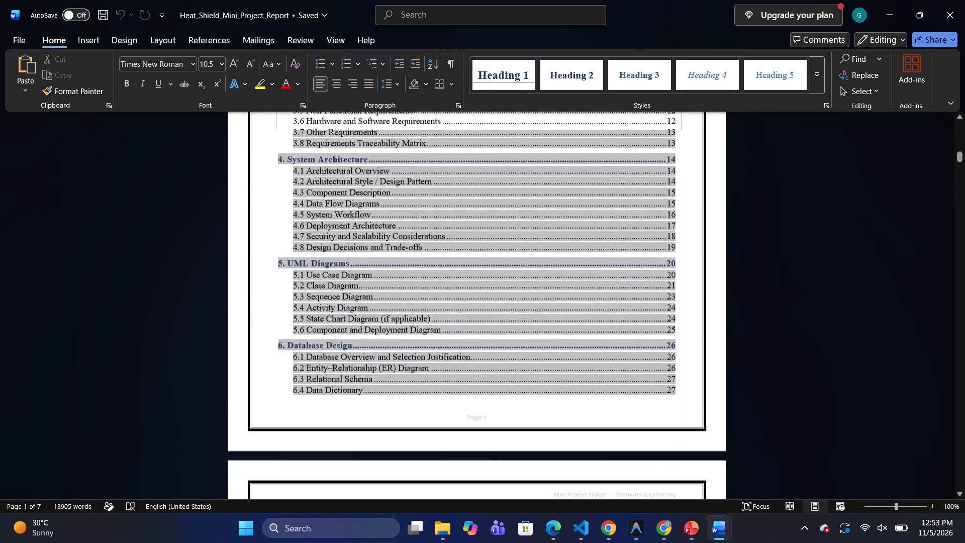
{"action": "left_click", "coordinate": [699, 413]}
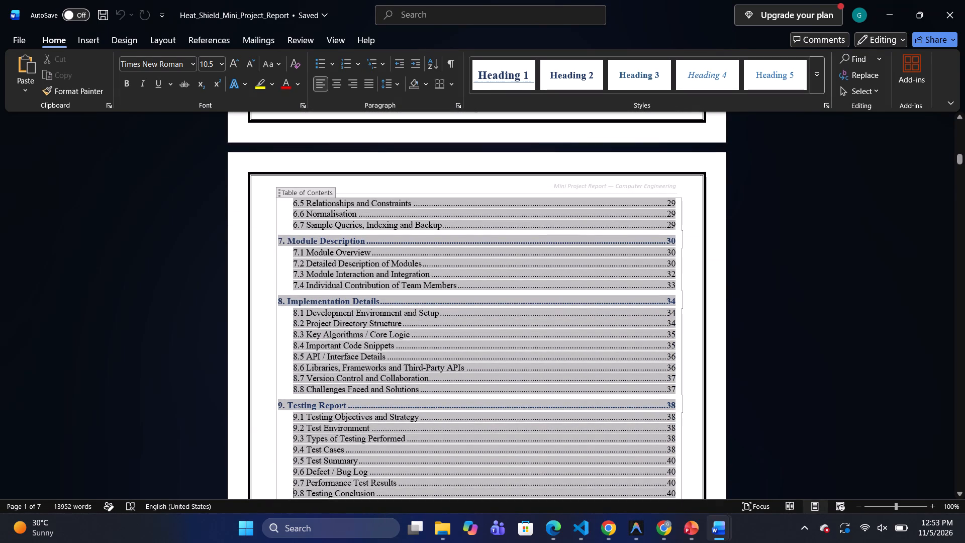
{"action": "scroll", "coordinate": [705, 429], "scroll_direction": "down", "scroll_amount": 9}
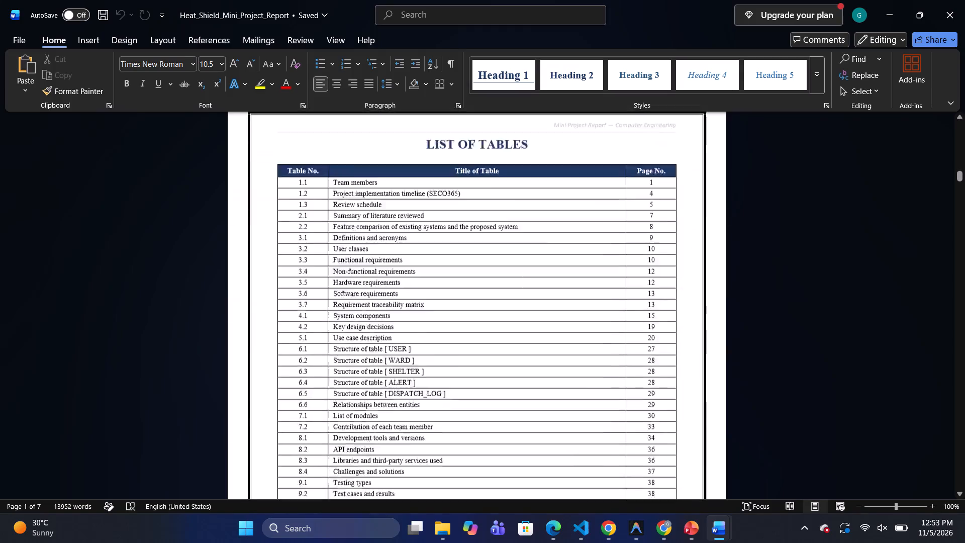
{"action": "scroll", "coordinate": [705, 429], "scroll_direction": "down", "scroll_amount": 1}
{"action": "left_click", "coordinate": [499, 451]}
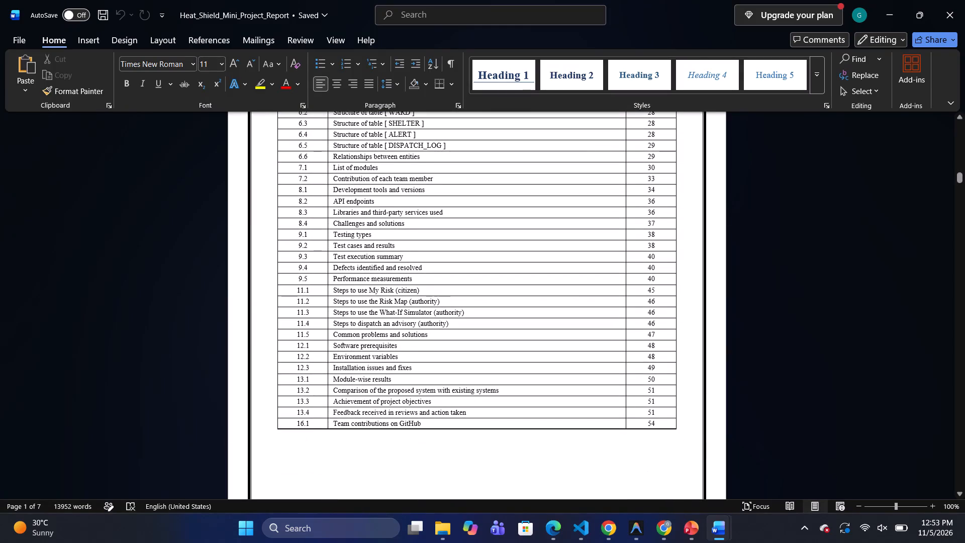
Look through chapter 1, Project Proposal, from the team details and introduction to the Sustainable Development Goals table.
{"action": "key", "text": "Down"}
{"action": "key", "text": "Down"}
{"action": "key", "text": "Down"}
{"action": "key", "text": "Down"}
{"action": "key", "text": "Down"}
{"action": "key", "text": "Down"}
{"action": "key", "text": "Down"}
{"action": "key", "text": "Down"}
{"action": "key", "text": "Down"}
{"action": "key", "text": "Down"}
{"action": "key", "text": "Down"}
{"action": "key", "text": "Down"}
{"action": "key", "text": "Down"}
{"action": "key", "text": "Down"}
{"action": "key", "text": "Down"}
{"action": "key", "text": "Down"}
{"action": "key", "text": "Down"}
{"action": "key", "text": "Down"}
{"action": "key", "text": "Down"}
{"action": "key", "text": "Down"}
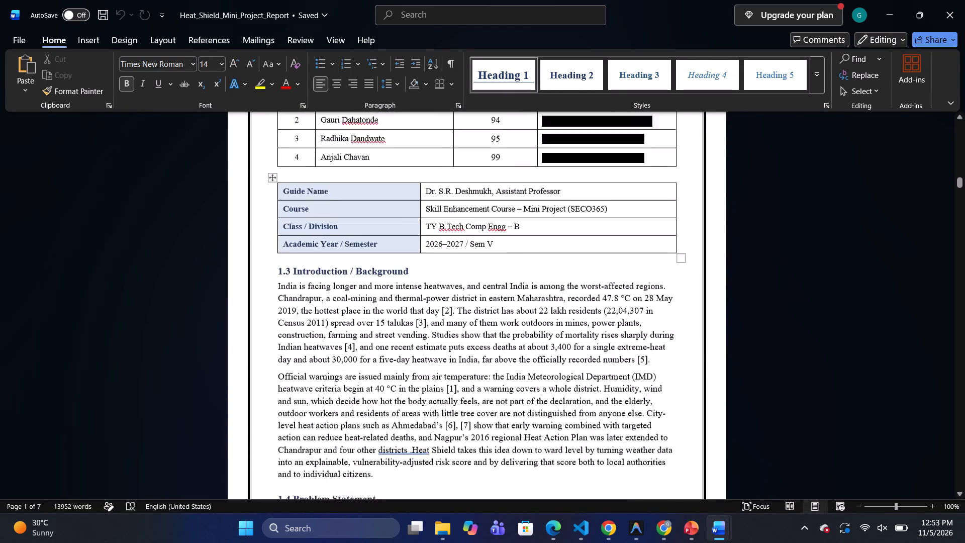
{"action": "key", "text": "Up"}
{"action": "key", "text": "Down"}
{"action": "key", "text": "Down"}
{"action": "key", "text": "Down"}
{"action": "key", "text": "Down"}
{"action": "key", "text": "Down"}
{"action": "key", "text": "Down"}
{"action": "key", "text": "Down"}
{"action": "key", "text": "Down"}
{"action": "key", "text": "Down"}
{"action": "key", "text": "Down"}
{"action": "key", "text": "Down"}
{"action": "key", "text": "Down"}
{"action": "key", "text": "Down"}
{"action": "key", "text": "Down"}
{"action": "key", "text": "Down"}
{"action": "key", "text": "Down"}
{"action": "key", "text": "Down"}
{"action": "key", "text": "Down"}
{"action": "key", "text": "Down"}
{"action": "key", "text": "Down"}
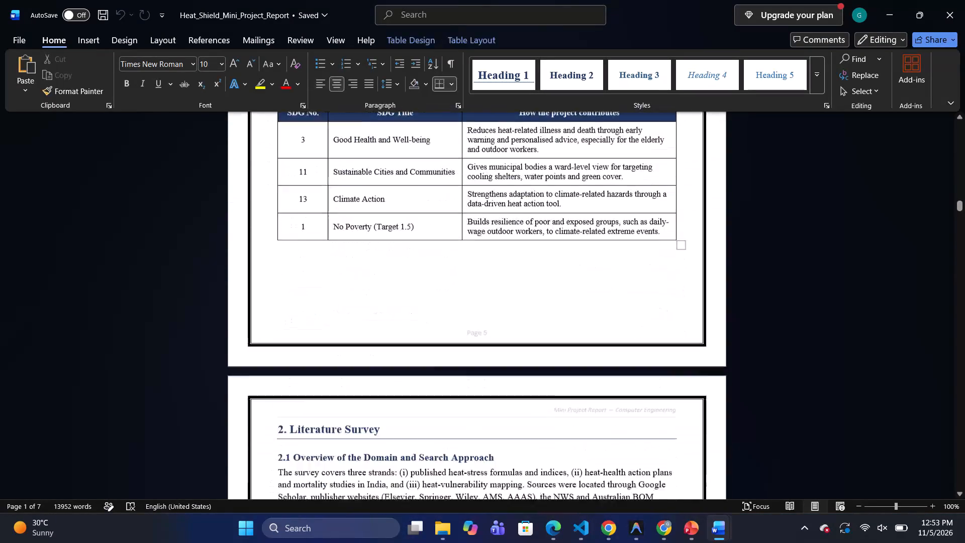
Look through chapter 2, Literature Survey, including the existing-system feature comparison and research gap, up to the start of chapter 3.
{"action": "key", "text": "Down"}
{"action": "key", "text": "Down"}
{"action": "key", "text": "Down"}
{"action": "key", "text": "Down"}
{"action": "key", "text": "Down"}
{"action": "key", "text": "Down"}
{"action": "key", "text": "Down"}
{"action": "key", "text": "Down"}
{"action": "key", "text": "Down"}
{"action": "key", "text": "Down"}
{"action": "key", "text": "Down"}
{"action": "key", "text": "Down"}
{"action": "key", "text": "Down"}
{"action": "key", "text": "Down"}
{"action": "key", "text": "Down"}
{"action": "key", "text": "Down"}
{"action": "key", "text": "Down"}
{"action": "key", "text": "Down"}
{"action": "key", "text": "Down"}
{"action": "key", "text": "Down"}
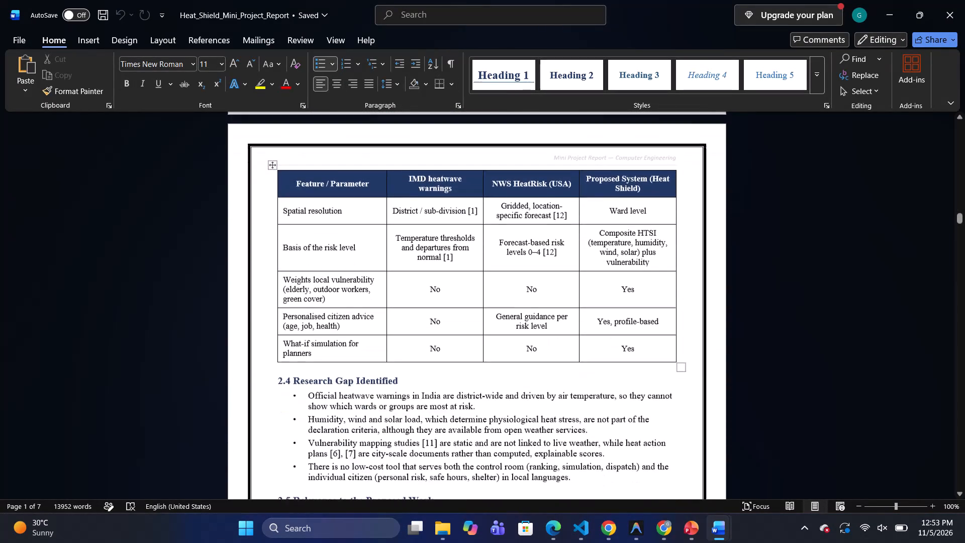
{"action": "key", "text": "Down"}
{"action": "key", "text": "Down"}
{"action": "key", "text": "Down"}
{"action": "key", "text": "Down"}
{"action": "key", "text": "Down"}
{"action": "key", "text": "Down"}
{"action": "key", "text": "Down"}
{"action": "key", "text": "Down"}
{"action": "key", "text": "Down"}
{"action": "key", "text": "Down"}
{"action": "key", "text": "Down"}
{"action": "key", "text": "Down"}
{"action": "key", "text": "Down"}
{"action": "key", "text": "Down"}
{"action": "key", "text": "Down"}
{"action": "key", "text": "Down"}
{"action": "key", "text": "Down"}
{"action": "key", "text": "Down"}
{"action": "key", "text": "Down"}
{"action": "key", "text": "Down"}
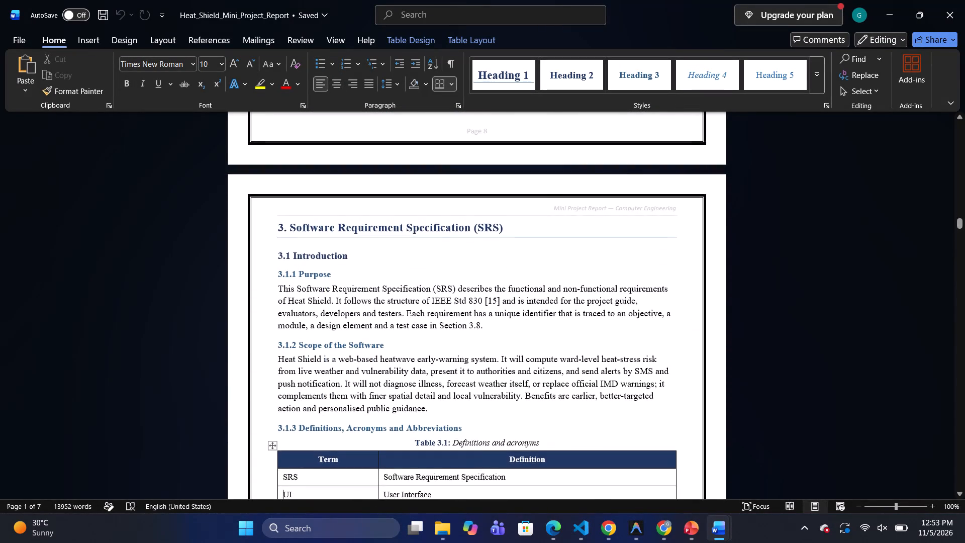
Examine the Software Requirement Specification's product functions, user classes, operating environment and design constraints.
{"action": "key", "text": "Down"}
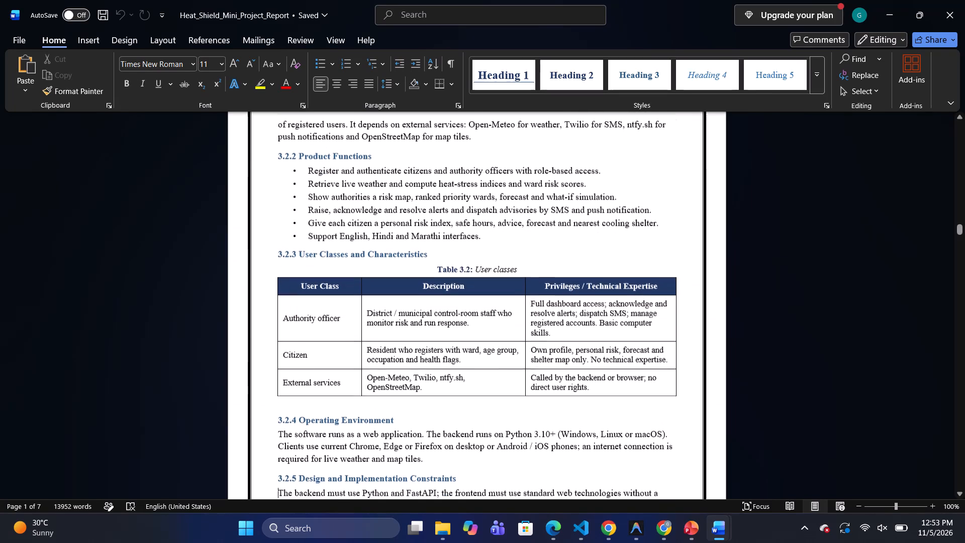
{"action": "key", "text": "Down"}
{"action": "key", "text": "Down"}
{"action": "key", "text": "Down"}
{"action": "key", "text": "Down"}
{"action": "key", "text": "Down"}
{"action": "key", "text": "Down"}
Look through the System Architecture and UML chapters, from the data flow diagrams and system workflow to the activity diagram.
{"action": "scroll", "coordinate": [499, 451], "scroll_direction": "down", "scroll_amount": 8}
{"action": "scroll", "coordinate": [499, 451], "scroll_direction": "right", "scroll_amount": 2}
{"action": "scroll", "coordinate": [499, 451], "scroll_direction": "down", "scroll_amount": 1}
{"action": "scroll", "coordinate": [499, 451], "scroll_direction": "right", "scroll_amount": 1}
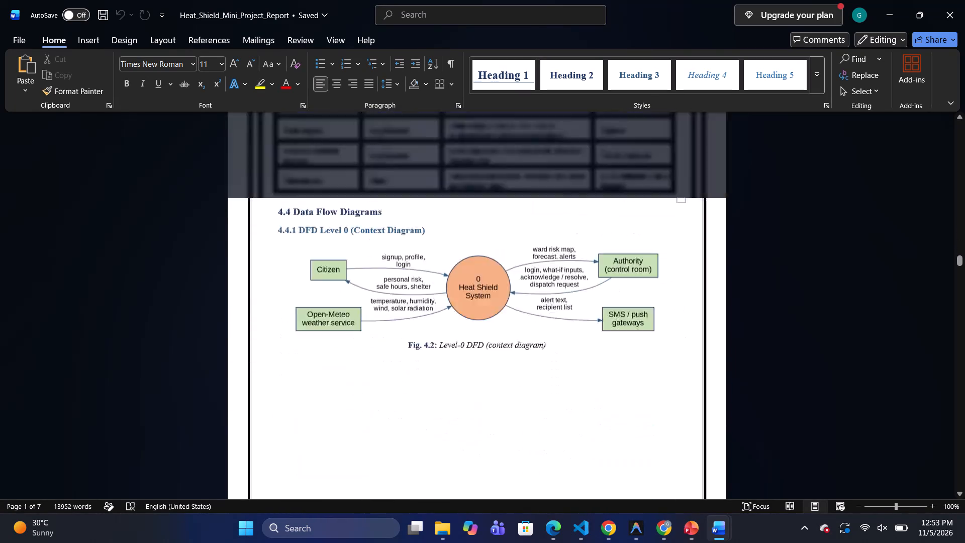
{"action": "scroll", "coordinate": [499, 451], "scroll_direction": "right", "scroll_amount": 1}
{"action": "scroll", "coordinate": [499, 451], "scroll_direction": "down", "scroll_amount": 5}
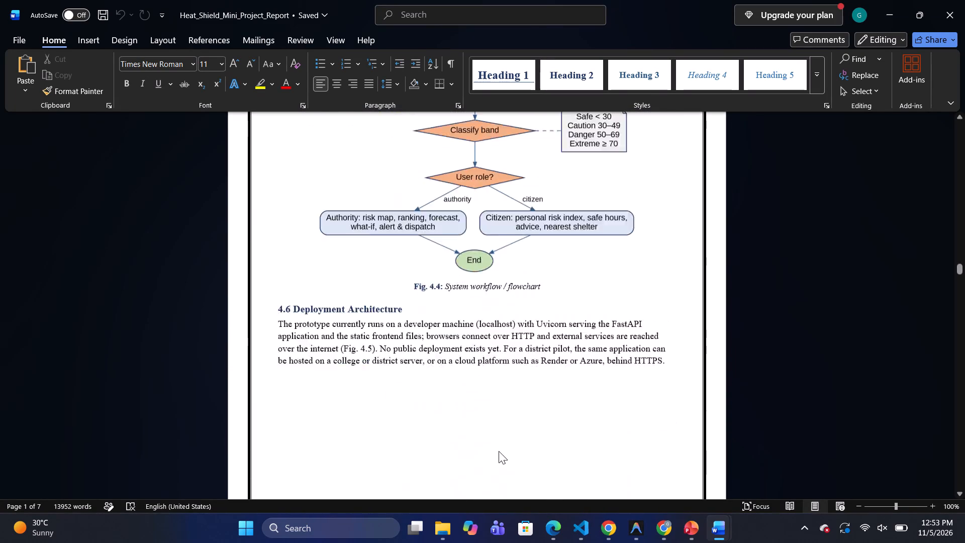
{"action": "scroll", "coordinate": [499, 451], "scroll_direction": "right", "scroll_amount": 2}
{"action": "scroll", "coordinate": [499, 451], "scroll_direction": "down", "scroll_amount": 4}
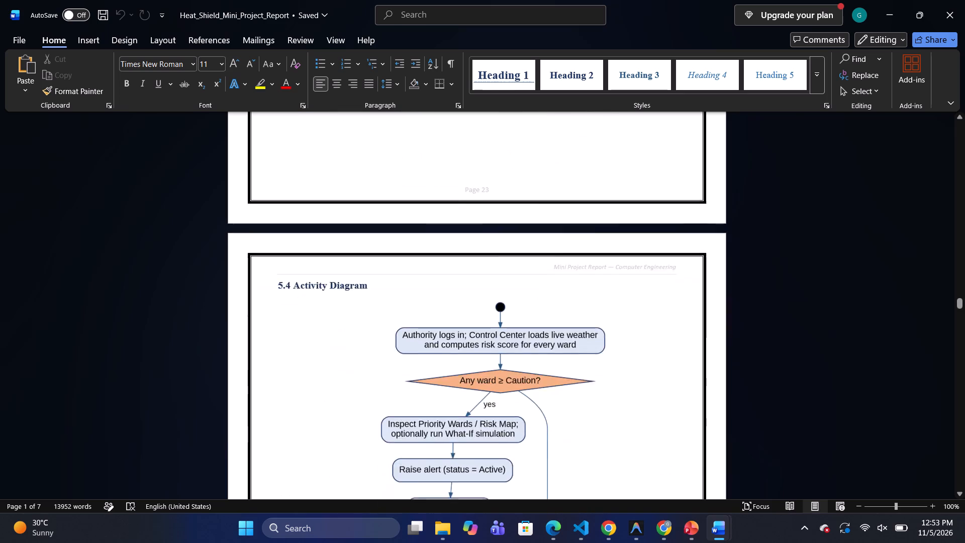
Look through the activity diagram and the ER diagram, up to the module descriptions in chapter 7.
{"action": "scroll", "coordinate": [499, 451], "scroll_direction": "down", "scroll_amount": 6}
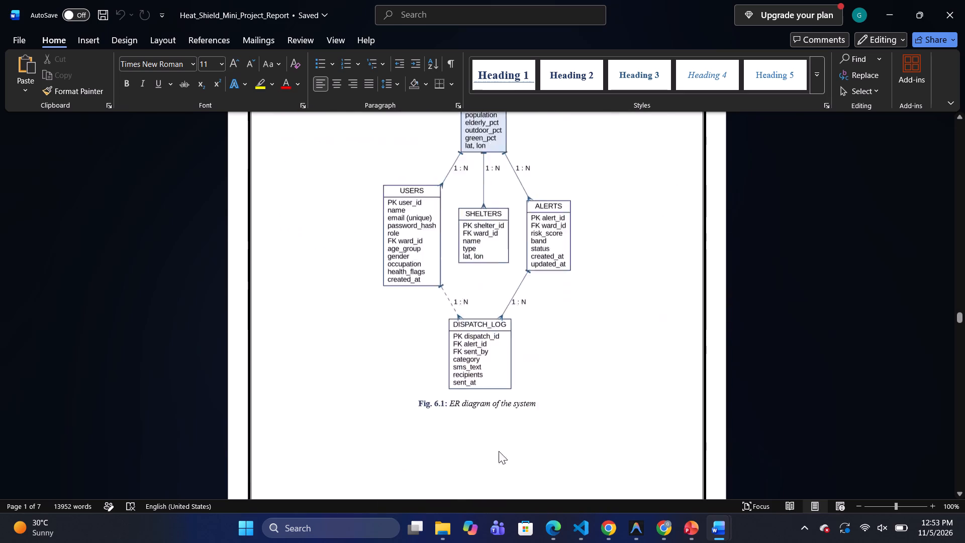
{"action": "scroll", "coordinate": [499, 451], "scroll_direction": "down", "scroll_amount": 3}
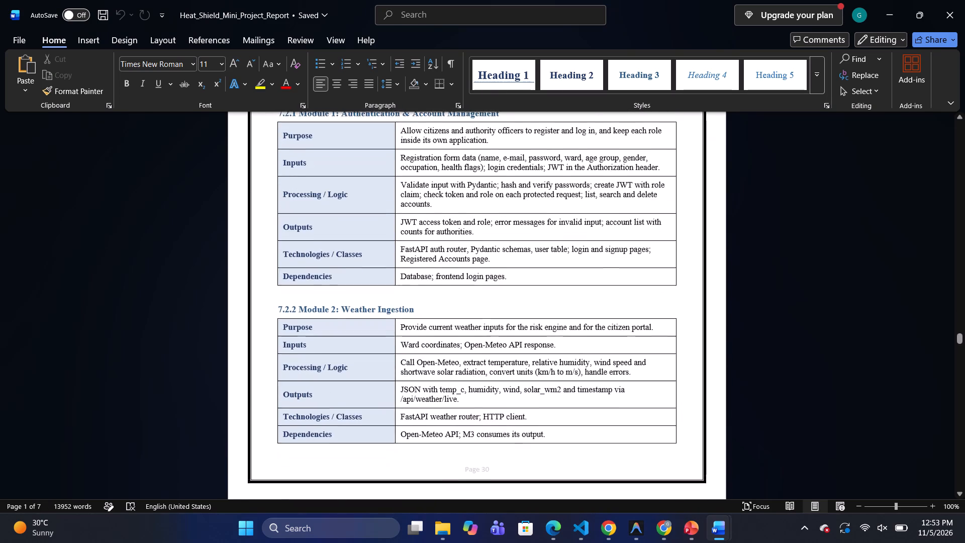
Examine the chapter 7 module description tables, the module interaction diagram and the team members' individual contribution table.
{"action": "scroll", "coordinate": [499, 451], "scroll_direction": "down", "scroll_amount": 2}
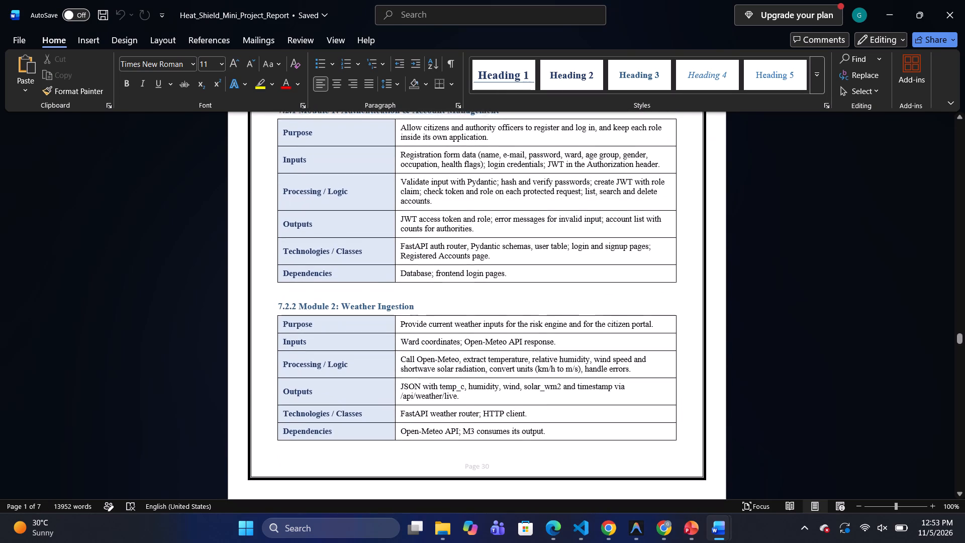
{"action": "scroll", "coordinate": [499, 451], "scroll_direction": "down", "scroll_amount": 2}
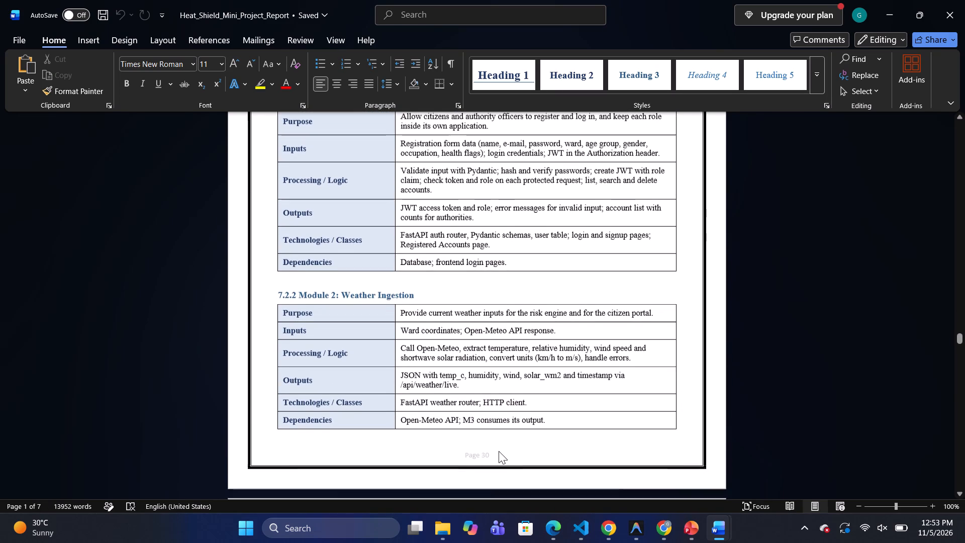
{"action": "scroll", "coordinate": [499, 451], "scroll_direction": "down", "scroll_amount": 2}
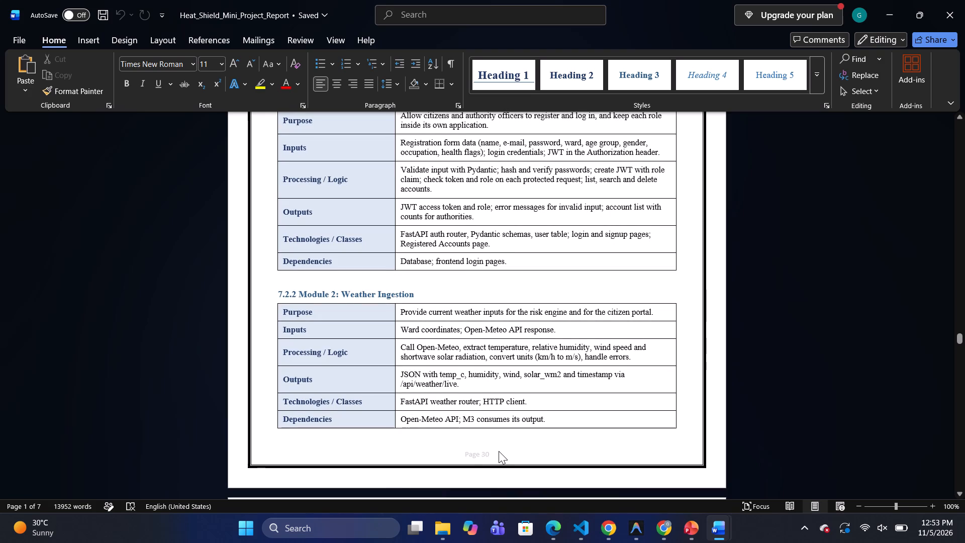
{"action": "scroll", "coordinate": [499, 451], "scroll_direction": "down", "scroll_amount": 1}
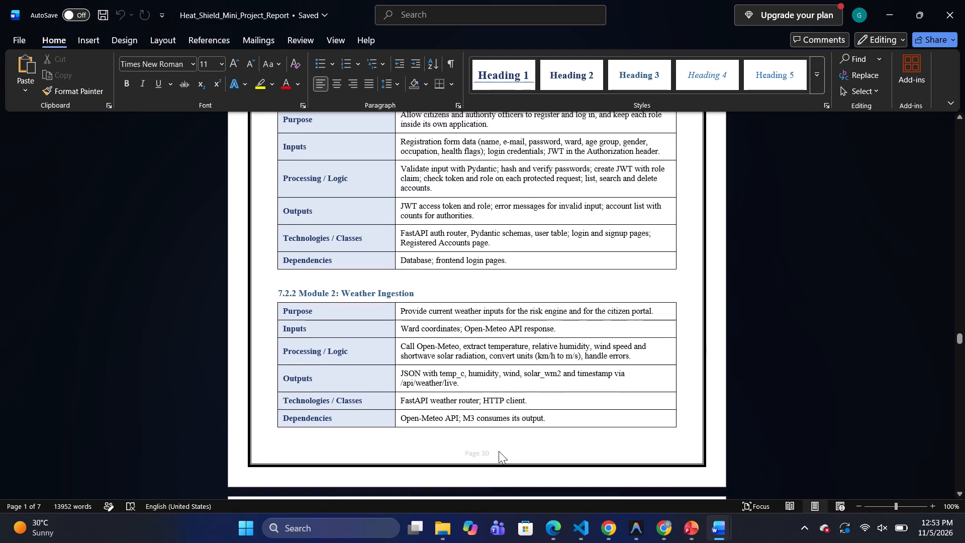
{"action": "scroll", "coordinate": [499, 451], "scroll_direction": "down", "scroll_amount": 6}
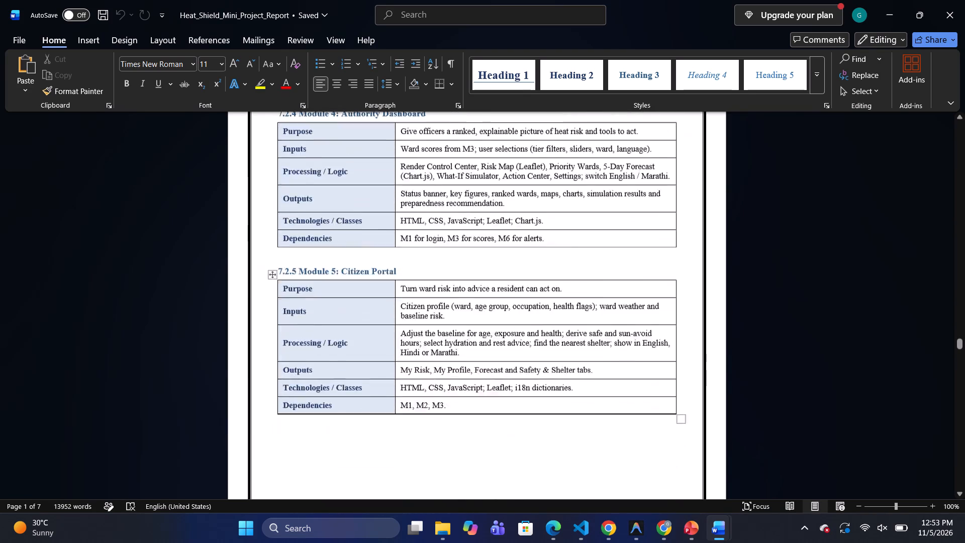
{"action": "scroll", "coordinate": [499, 451], "scroll_direction": "down", "scroll_amount": 3}
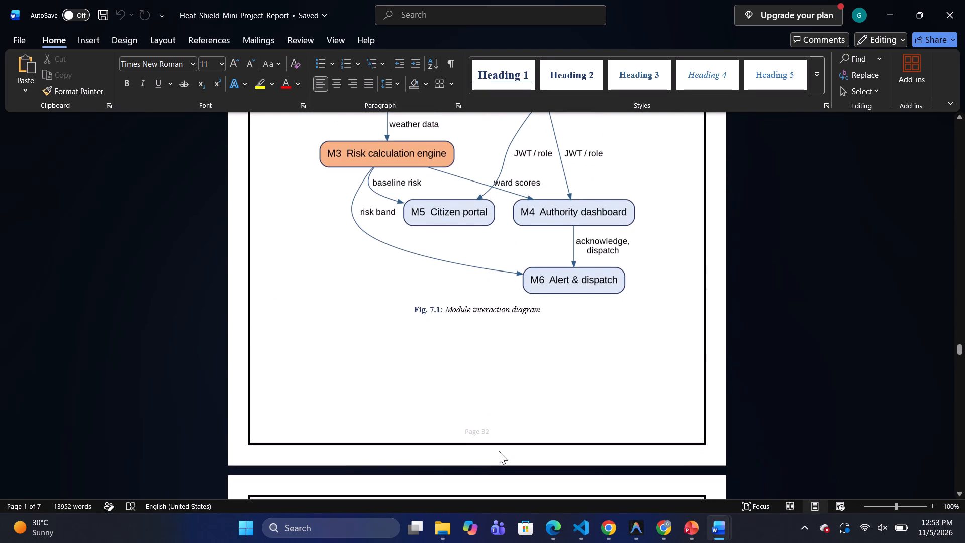
{"action": "scroll", "coordinate": [499, 451], "scroll_direction": "down", "scroll_amount": 5}
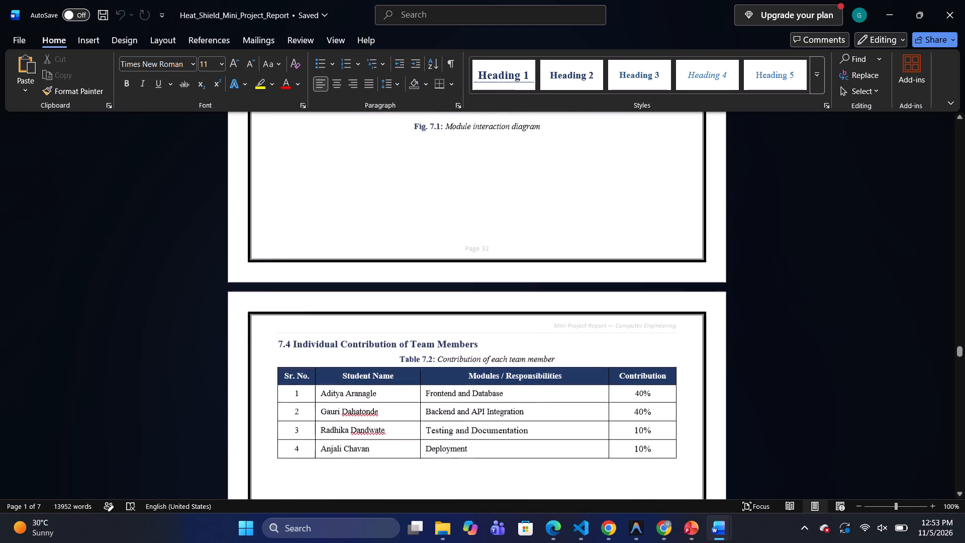
Look through chapter 8, Implementation Details, from the development tools to the challenges table, and on through the test cases.
{"action": "scroll", "coordinate": [499, 451], "scroll_direction": "down", "scroll_amount": 6}
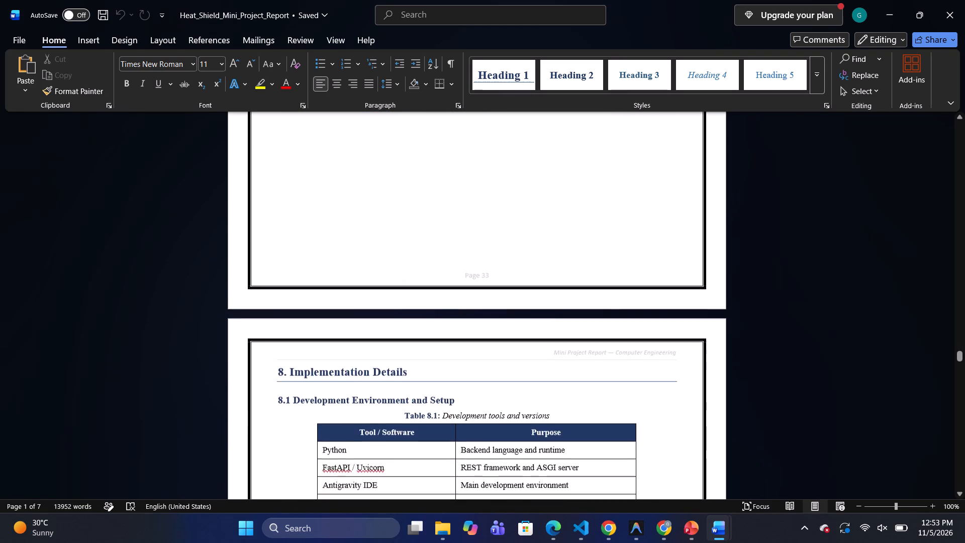
{"action": "scroll", "coordinate": [499, 451], "scroll_direction": "down", "scroll_amount": 6}
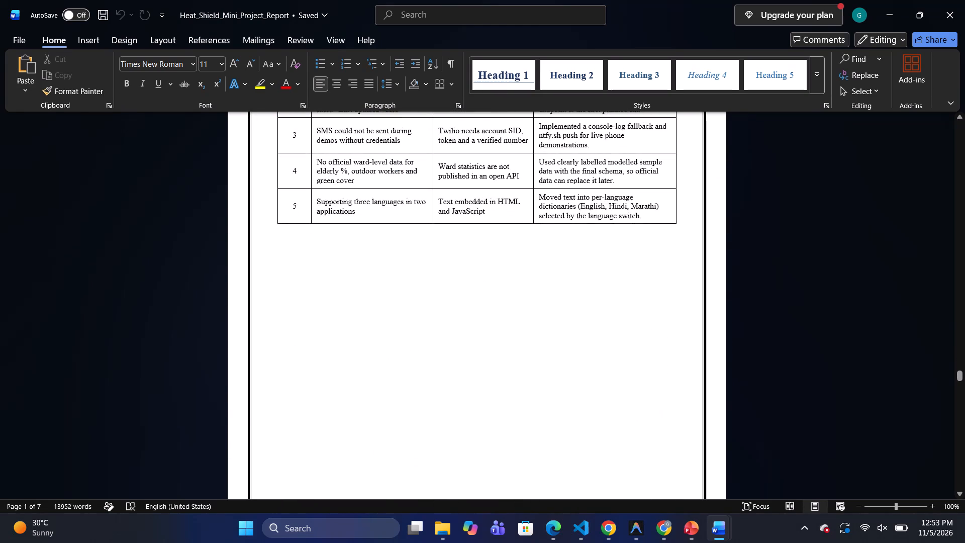
{"action": "scroll", "coordinate": [499, 451], "scroll_direction": "down", "scroll_amount": 8}
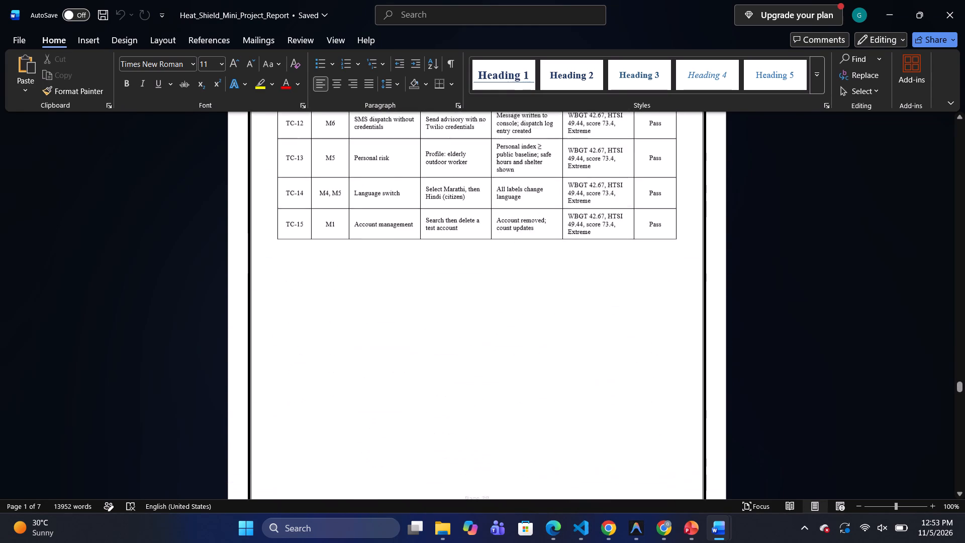
Examine chapter 10, Screenshots, comparing the 10.1 Login / Registration Screen with the 10.2 Home Page / Dashboard section.
{"action": "scroll", "coordinate": [499, 451], "scroll_direction": "down", "scroll_amount": 5}
{"action": "scroll", "coordinate": [499, 451], "scroll_direction": "right", "scroll_amount": 3}
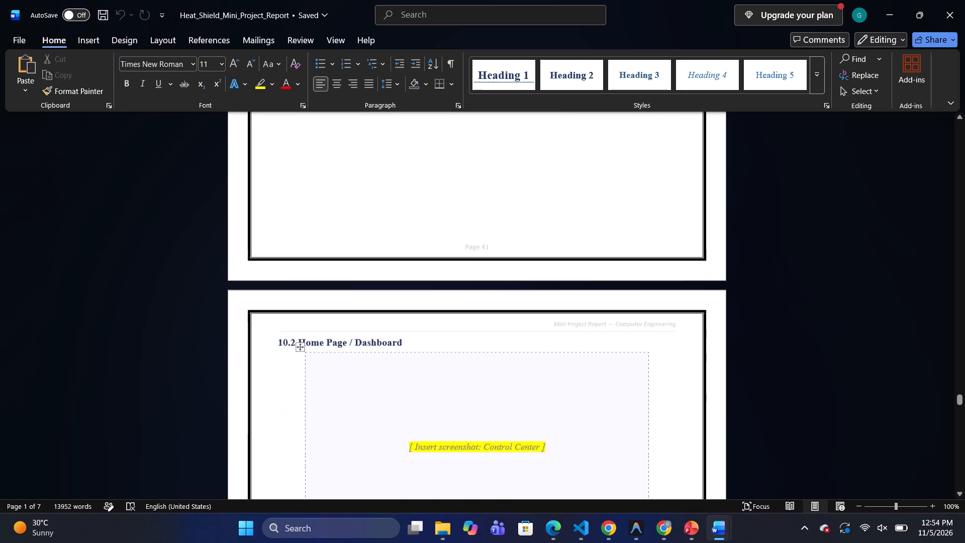
{"action": "scroll", "coordinate": [499, 451], "scroll_direction": "up", "scroll_amount": 3}
{"action": "scroll", "coordinate": [499, 451], "scroll_direction": "down", "scroll_amount": 7}
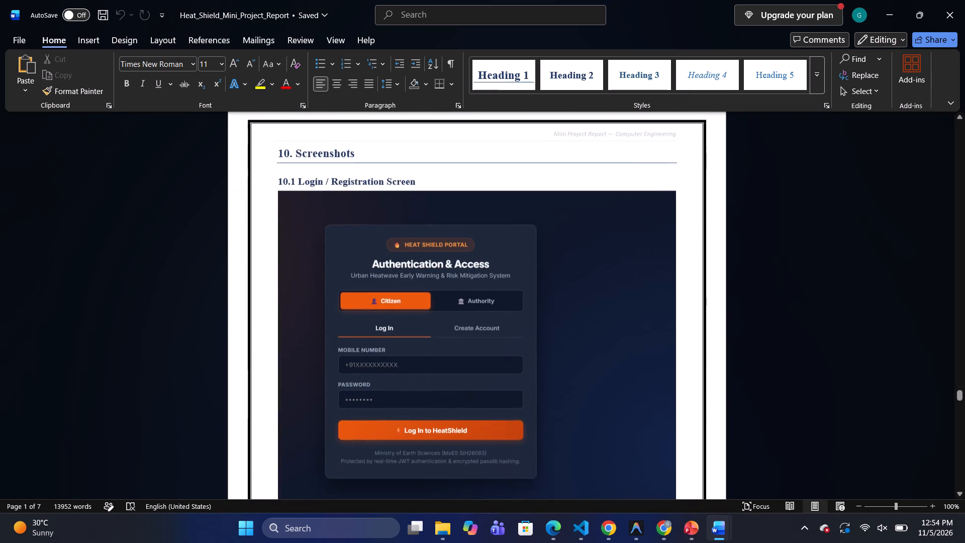
{"action": "scroll", "coordinate": [499, 451], "scroll_direction": "down", "scroll_amount": 8}
{"action": "scroll", "coordinate": [499, 451], "scroll_direction": "up", "scroll_amount": 1}
{"action": "scroll", "coordinate": [499, 451], "scroll_direction": "down", "scroll_amount": 6}
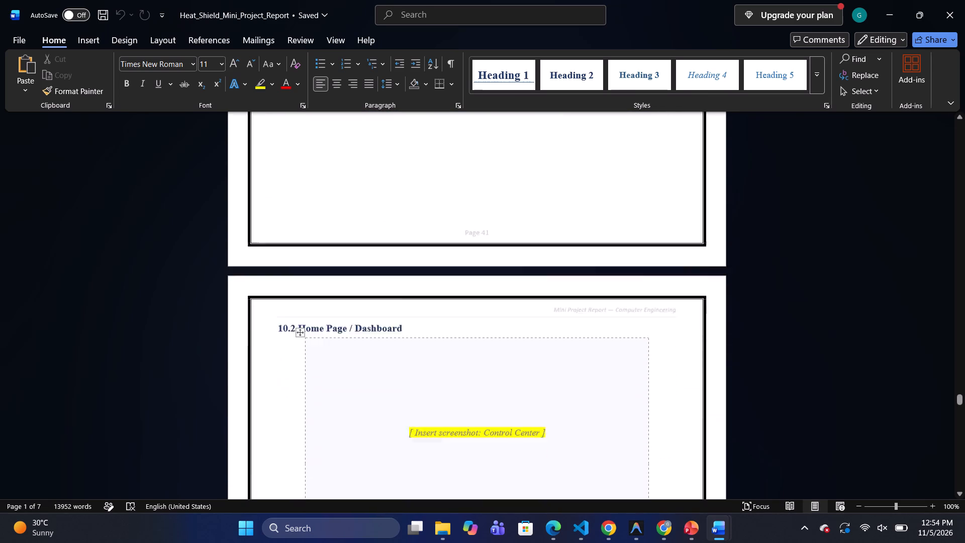
{"action": "scroll", "coordinate": [499, 451], "scroll_direction": "down", "scroll_amount": 2}
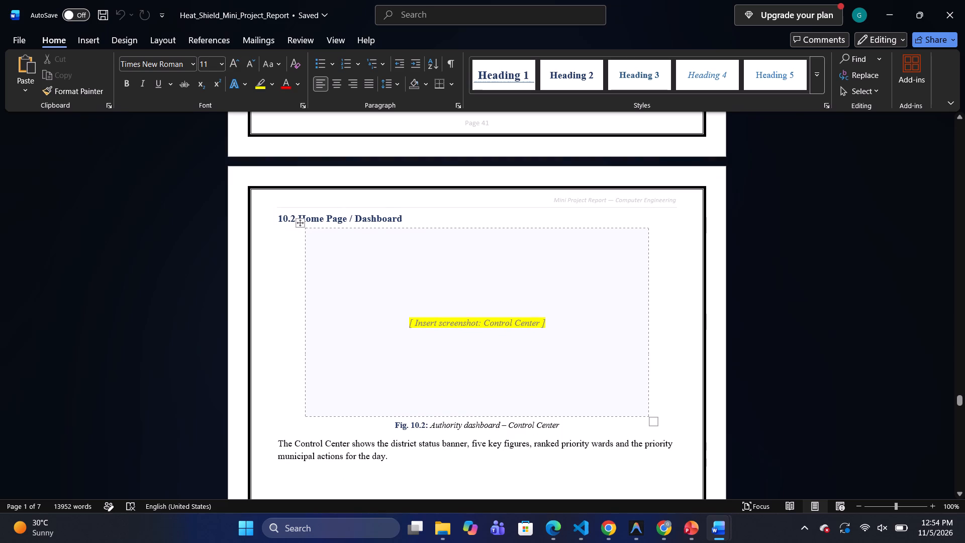
Delete the "Insert screenshot: Control Center" placeholder box under 10.2 Home Page / Dashboard.
{"action": "left_click", "coordinate": [303, 222]}
{"action": "left_click", "coordinate": [303, 222]}
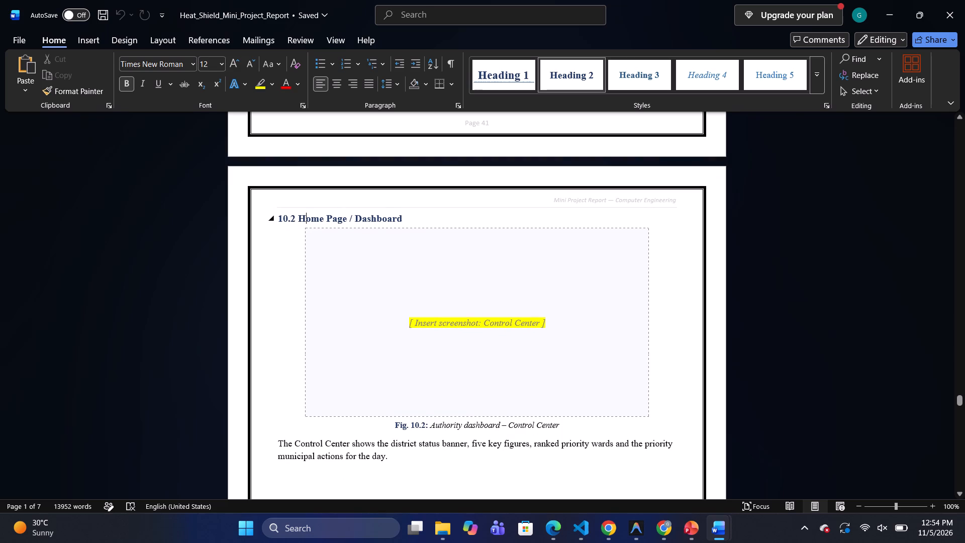
{"action": "left_click", "coordinate": [311, 232]}
{"action": "right_click", "coordinate": [311, 232]}
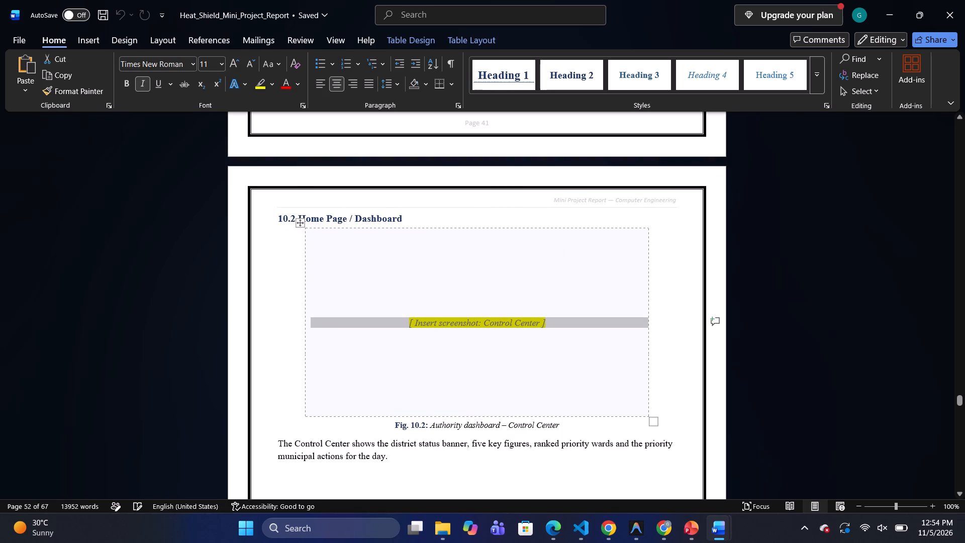
{"action": "left_click", "coordinate": [335, 251]}
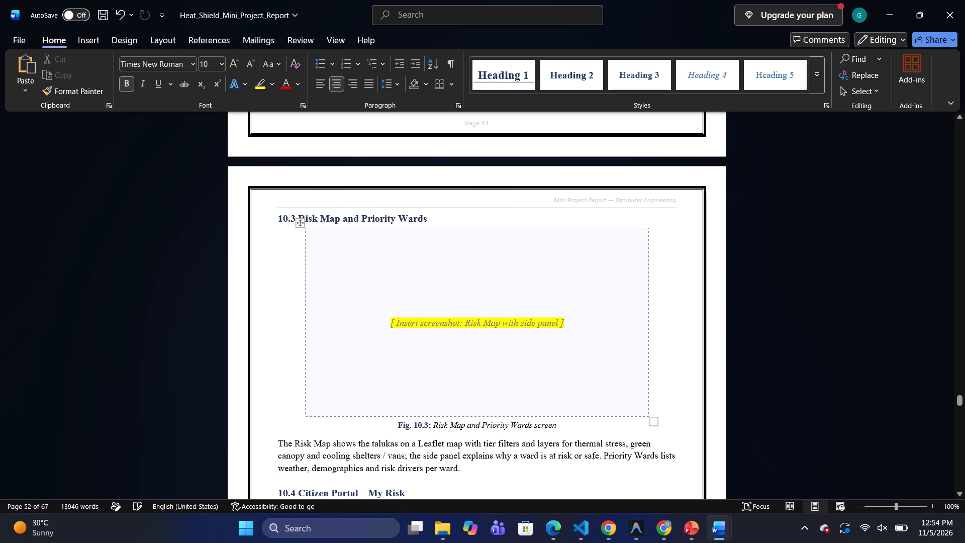
{"action": "scroll", "coordinate": [356, 246], "scroll_direction": "up", "scroll_amount": 2}
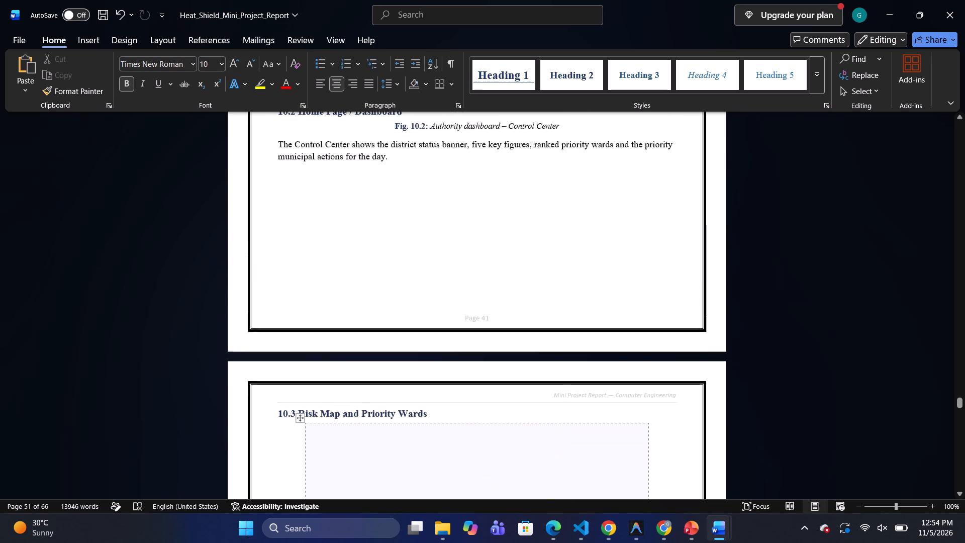
{"action": "scroll", "coordinate": [356, 246], "scroll_direction": "up", "scroll_amount": 1}
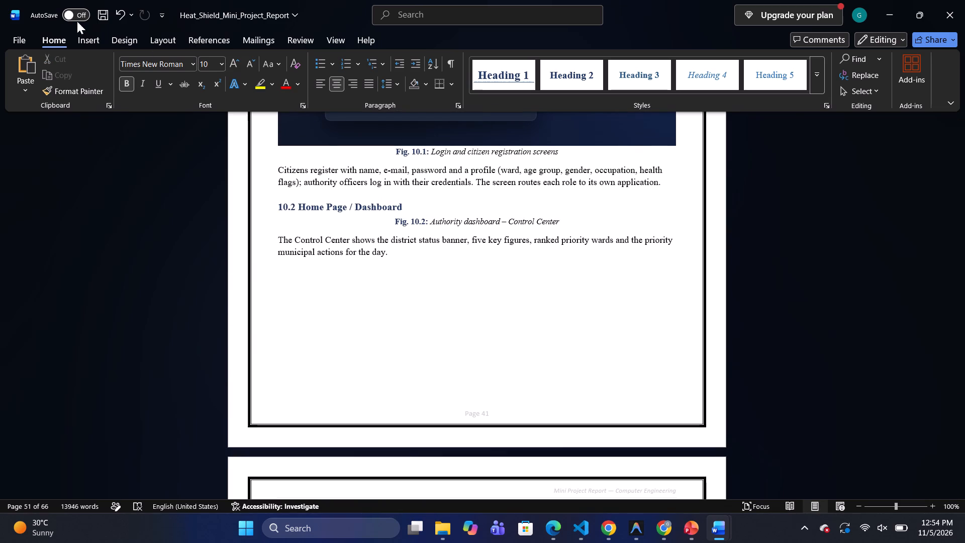
{"action": "left_click", "coordinate": [84, 32]}
{"action": "left_click", "coordinate": [133, 87]}
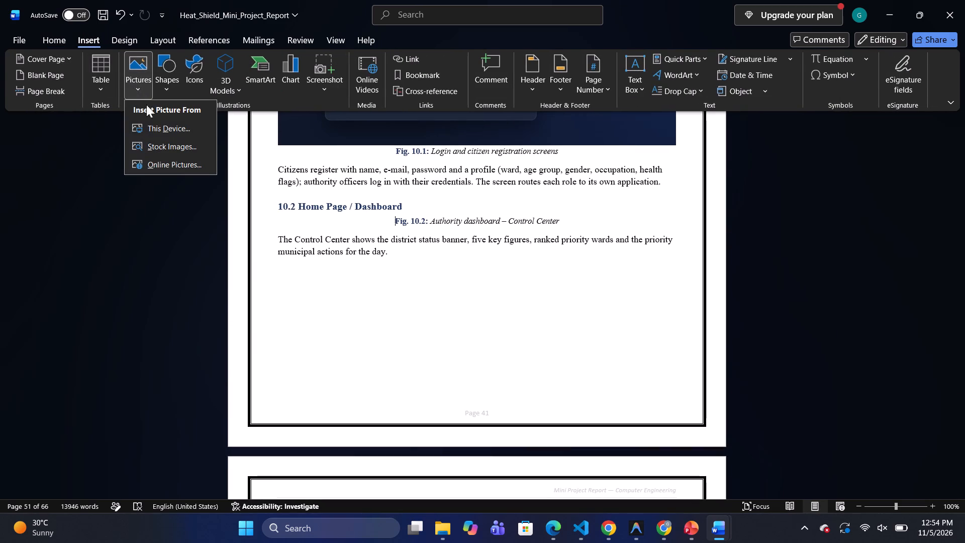
{"action": "left_click", "coordinate": [161, 126]}
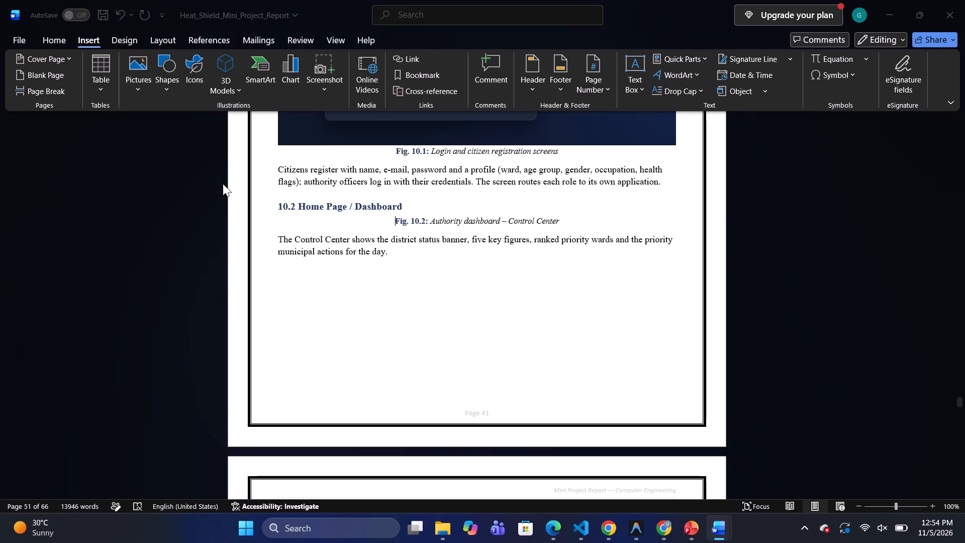
{"action": "scroll", "coordinate": [47, 115], "scroll_direction": "up", "scroll_amount": 7}
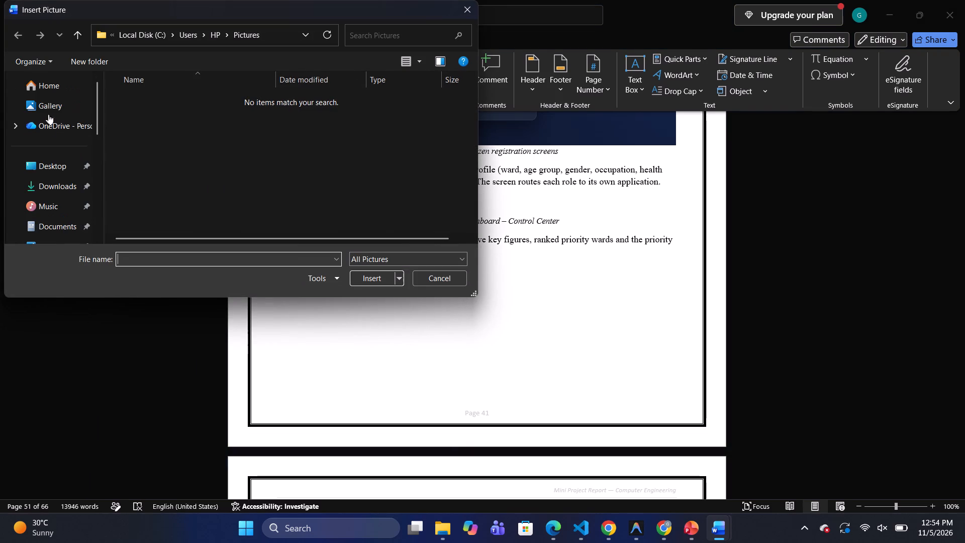
{"action": "left_click", "coordinate": [67, 109]}
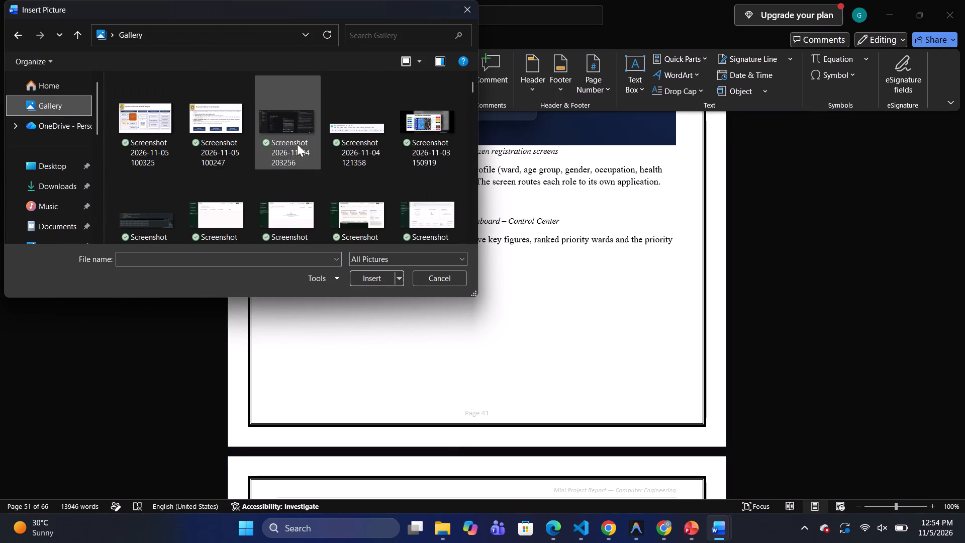
{"action": "scroll", "coordinate": [330, 151], "scroll_direction": "down", "scroll_amount": 1}
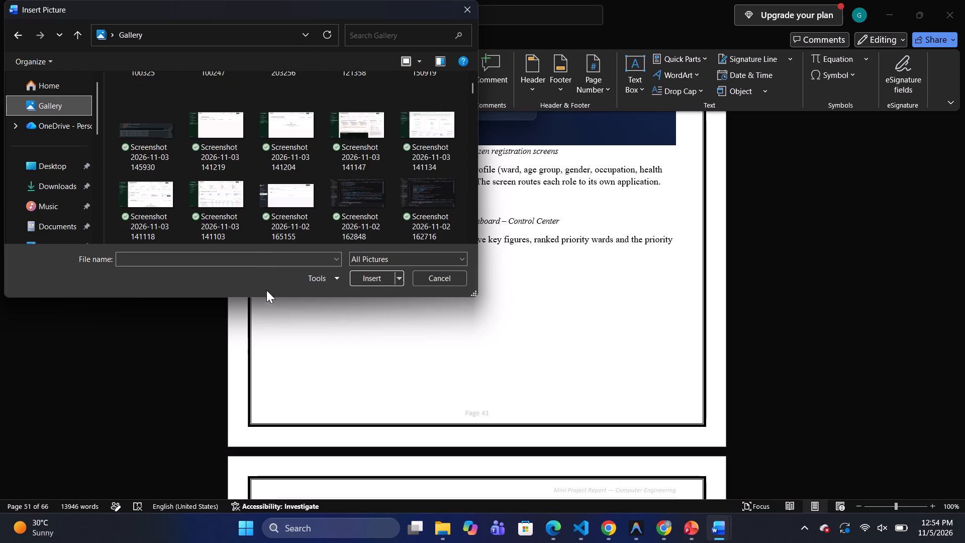
{"action": "scroll", "coordinate": [273, 177], "scroll_direction": "down", "scroll_amount": 1}
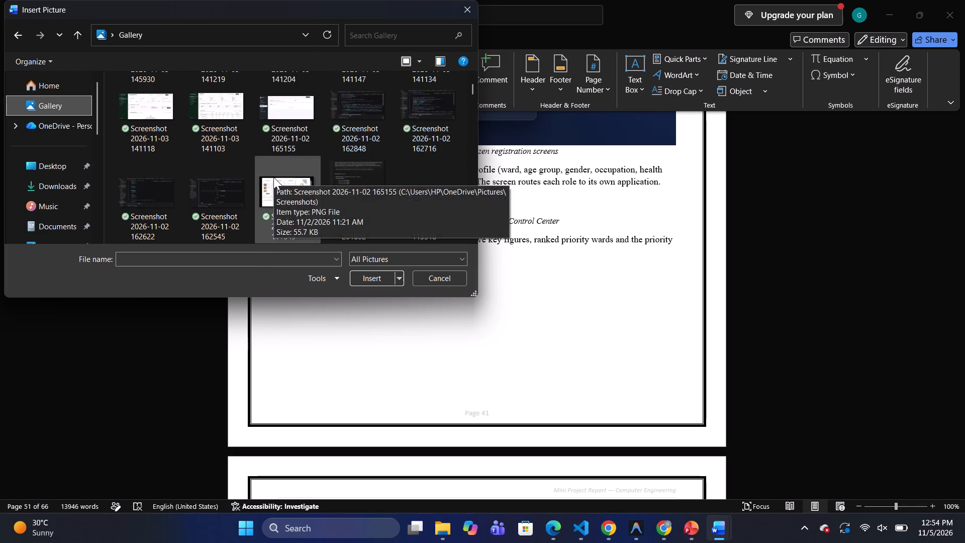
{"action": "scroll", "coordinate": [273, 177], "scroll_direction": "down", "scroll_amount": 1}
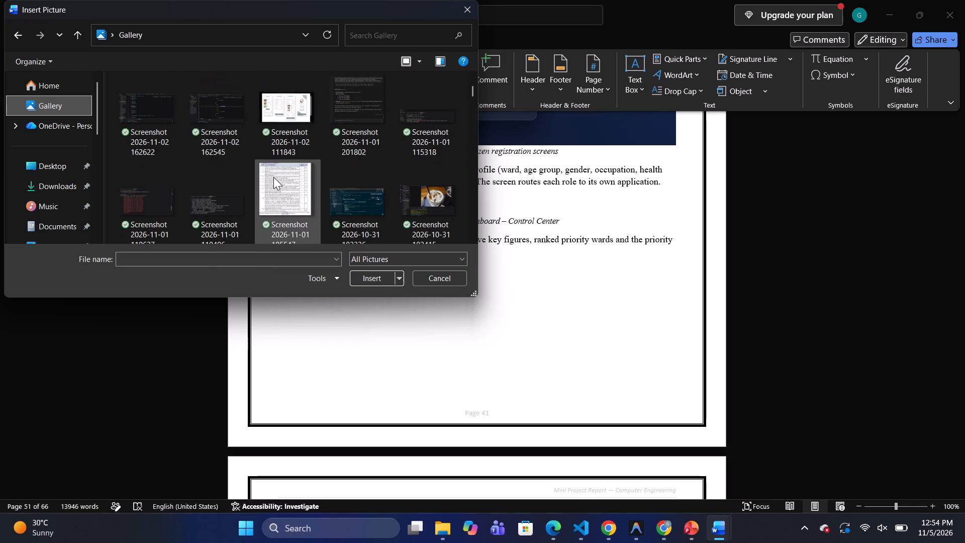
{"action": "scroll", "coordinate": [273, 177], "scroll_direction": "down", "scroll_amount": 2}
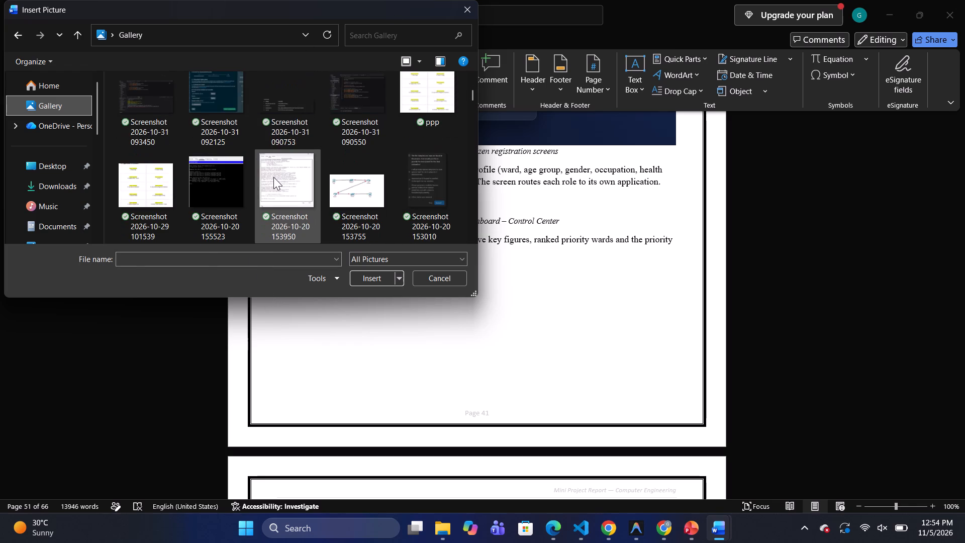
{"action": "scroll", "coordinate": [273, 177], "scroll_direction": "down", "scroll_amount": 1}
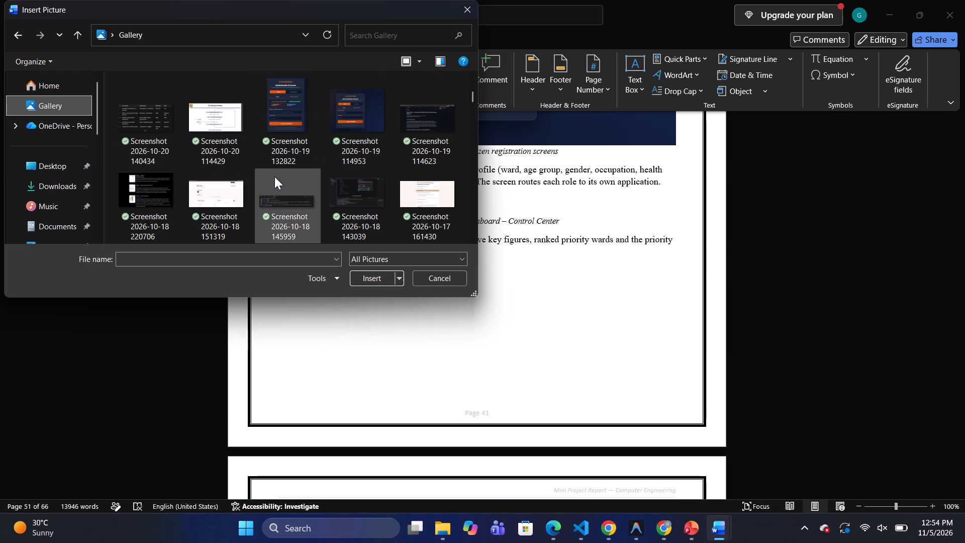
{"action": "scroll", "coordinate": [274, 175], "scroll_direction": "down", "scroll_amount": 2}
{"action": "scroll", "coordinate": [214, 186], "scroll_direction": "down", "scroll_amount": 1}
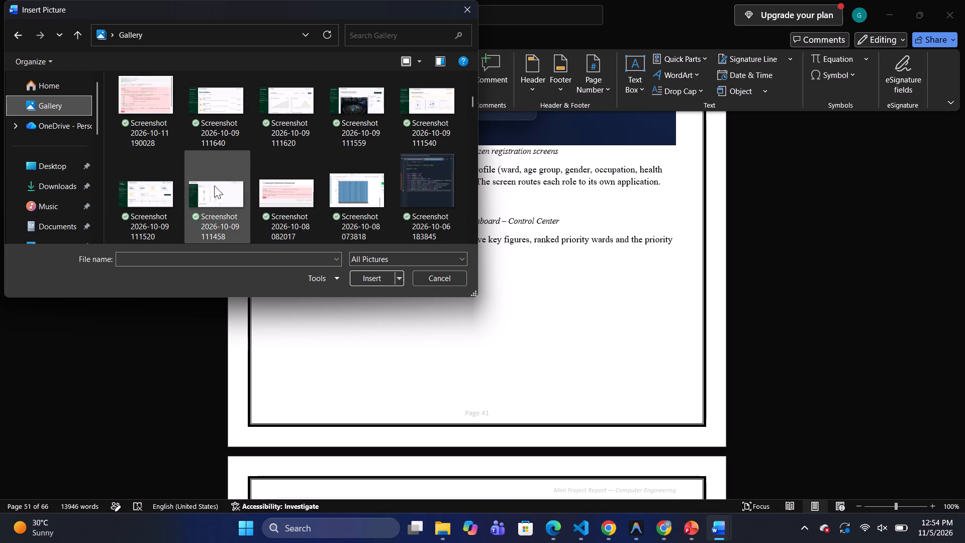
{"action": "scroll", "coordinate": [214, 186], "scroll_direction": "down", "scroll_amount": 2}
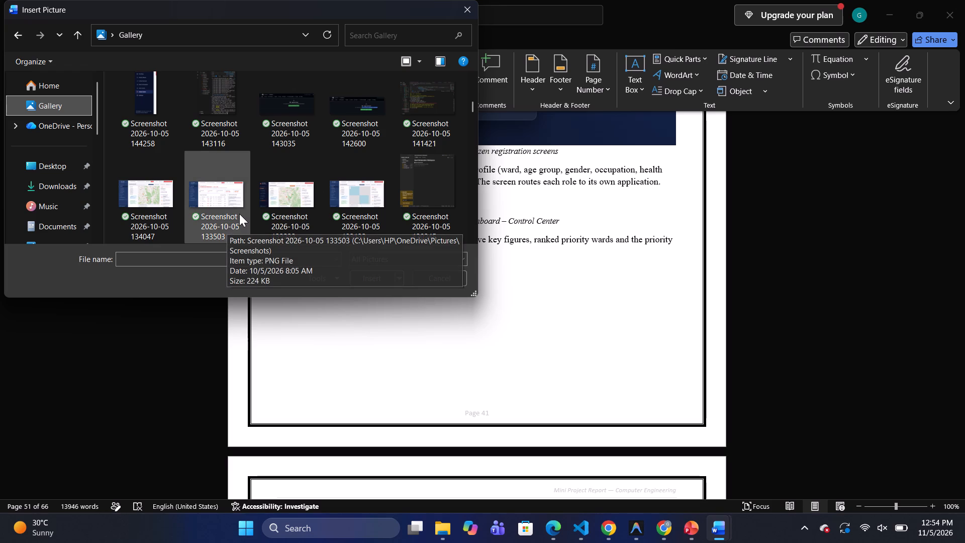
{"action": "scroll", "coordinate": [226, 211], "scroll_direction": "down", "scroll_amount": 1}
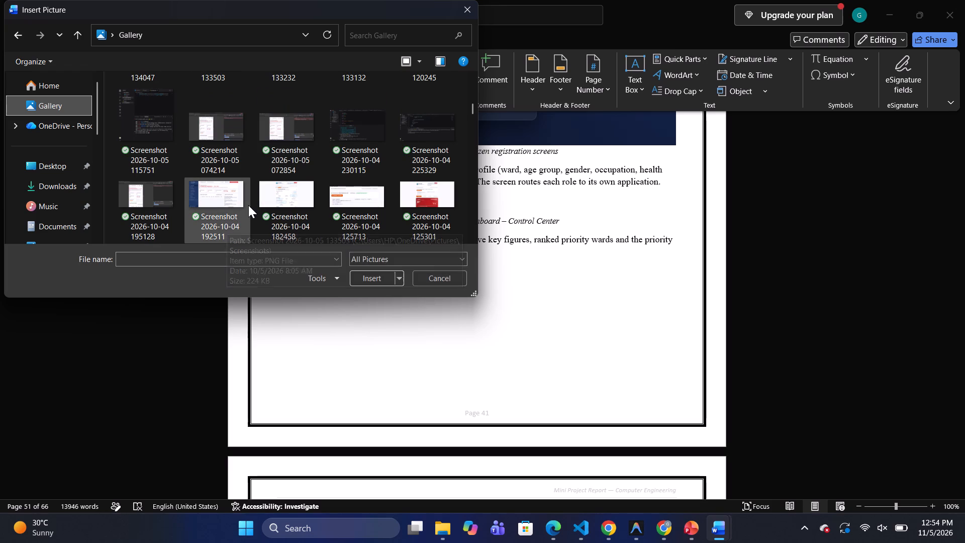
{"action": "scroll", "coordinate": [238, 210], "scroll_direction": "down", "scroll_amount": 1}
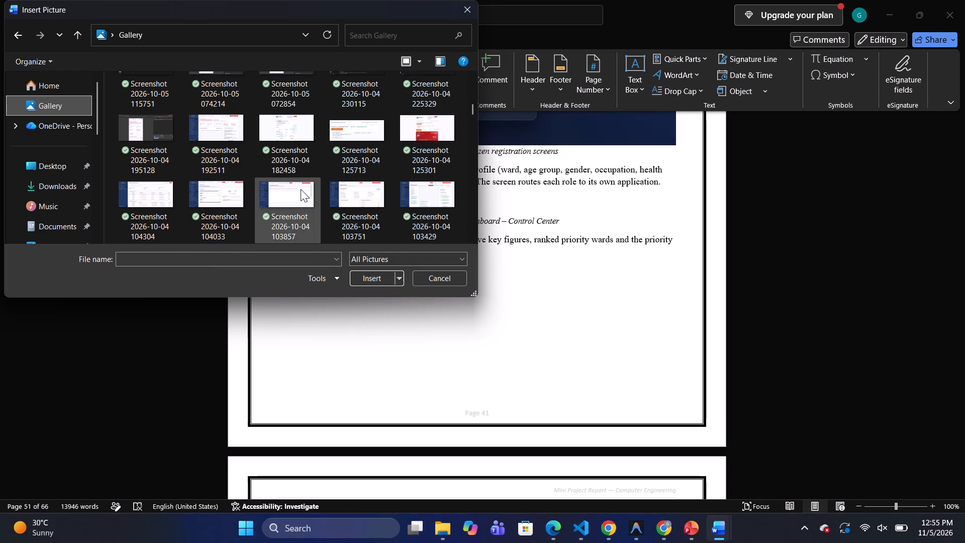
{"action": "scroll", "coordinate": [329, 195], "scroll_direction": "down", "scroll_amount": 1}
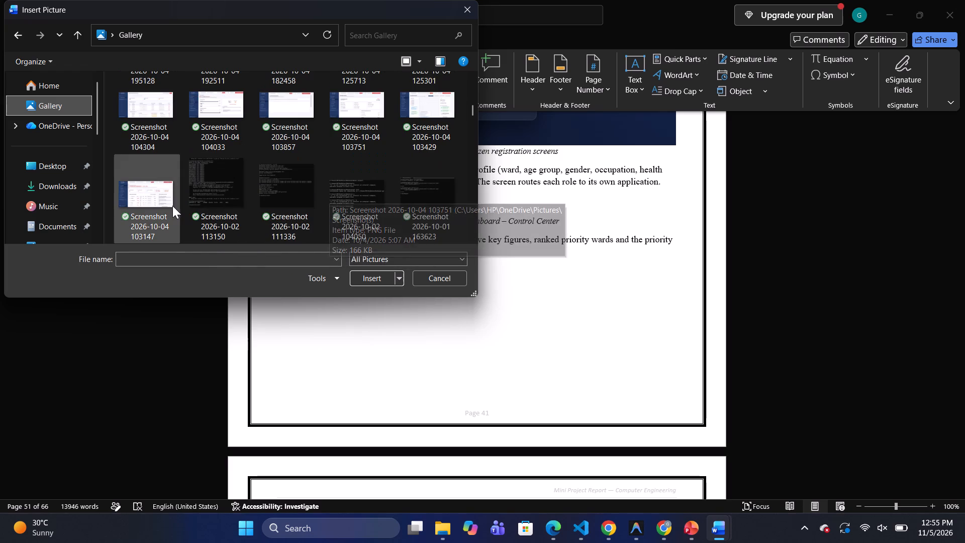
{"action": "left_click", "coordinate": [149, 207]}
{"action": "left_click", "coordinate": [355, 279]}
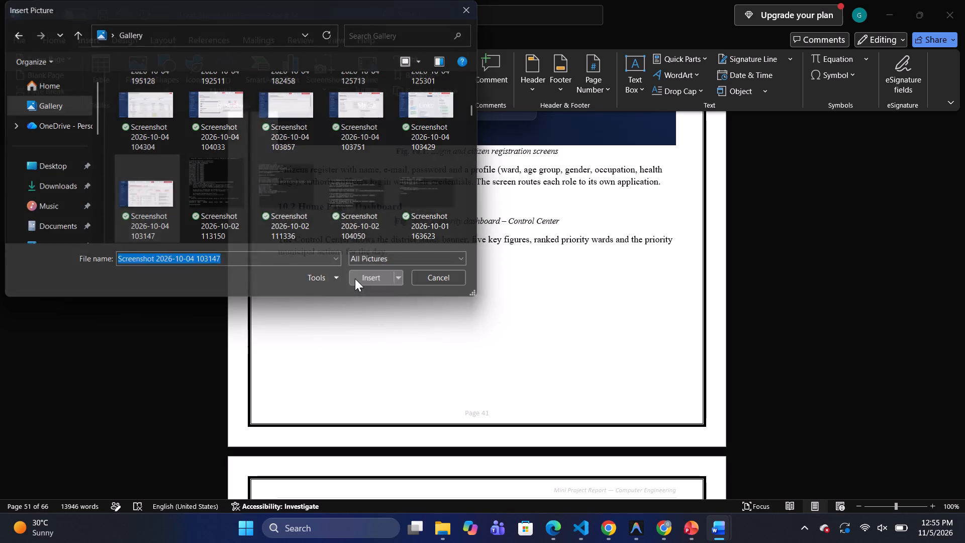
Cut the "Insert screenshot: Risk Map with side panel" placeholder box from section 10.3 Risk Map and Priority Wards.
{"action": "scroll", "coordinate": [478, 346], "scroll_direction": "up", "scroll_amount": 1}
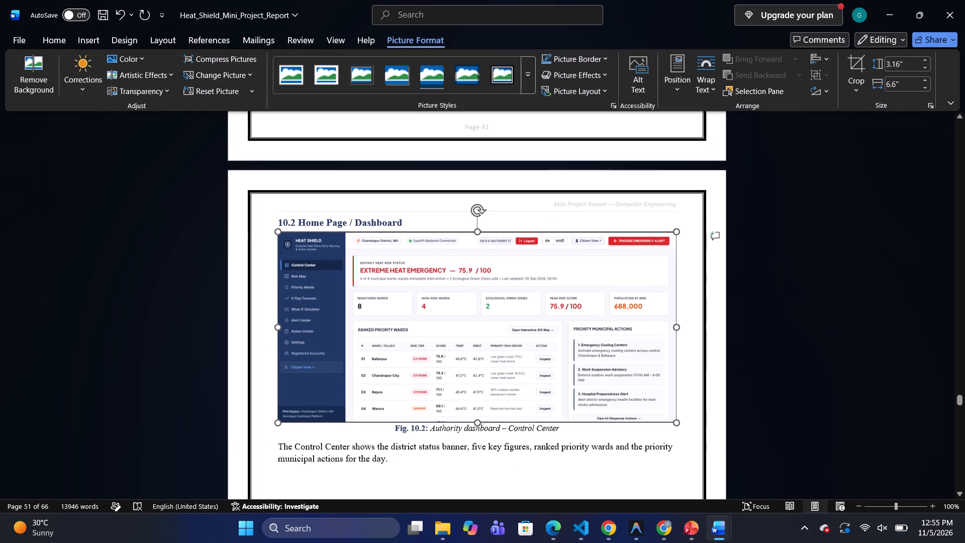
{"action": "scroll", "coordinate": [478, 346], "scroll_direction": "up", "scroll_amount": 1}
{"action": "scroll", "coordinate": [478, 346], "scroll_direction": "right", "scroll_amount": 1}
{"action": "scroll", "coordinate": [478, 346], "scroll_direction": "up", "scroll_amount": 1}
{"action": "scroll", "coordinate": [478, 346], "scroll_direction": "down", "scroll_amount": 2}
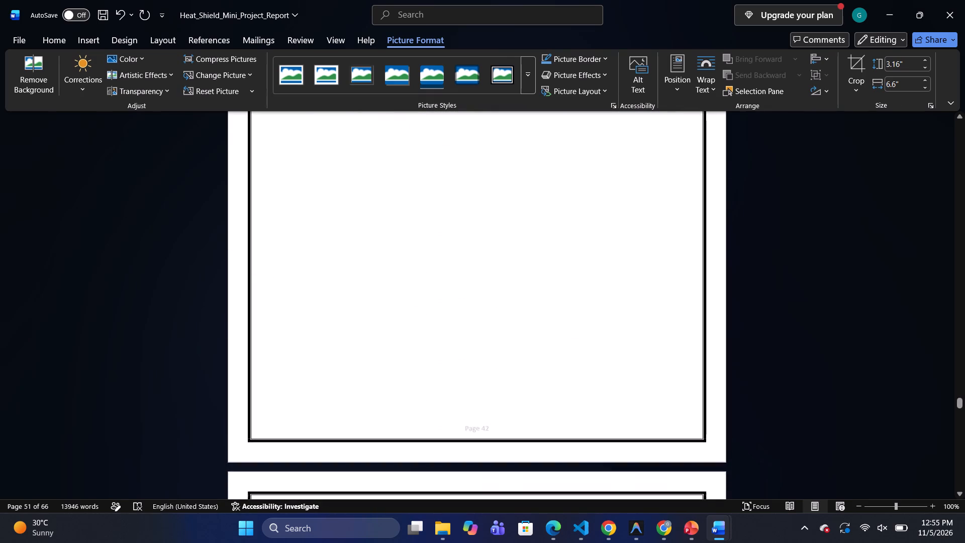
{"action": "scroll", "coordinate": [478, 346], "scroll_direction": "down", "scroll_amount": 1}
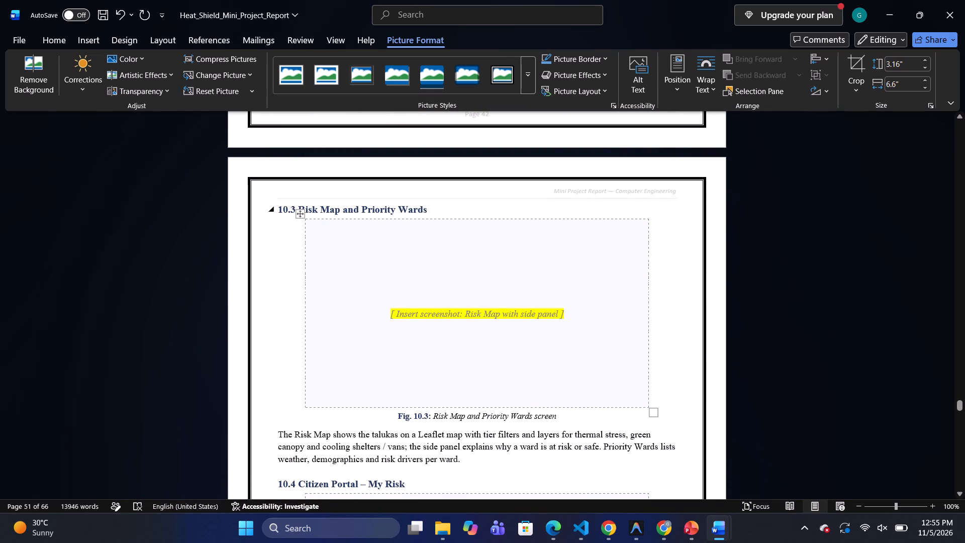
{"action": "left_click", "coordinate": [300, 214]}
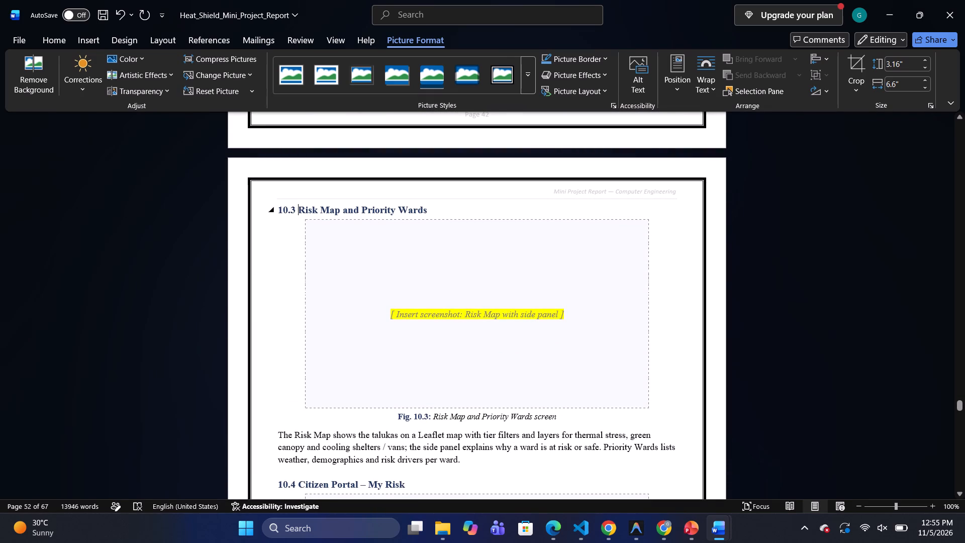
{"action": "left_click", "coordinate": [314, 228]}
{"action": "right_click", "coordinate": [314, 228]}
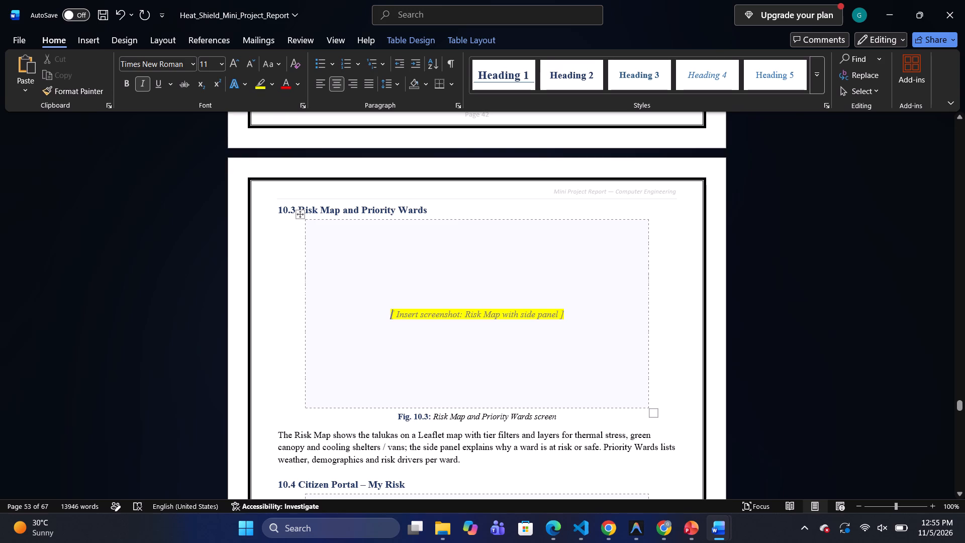
{"action": "left_click", "coordinate": [299, 238]}
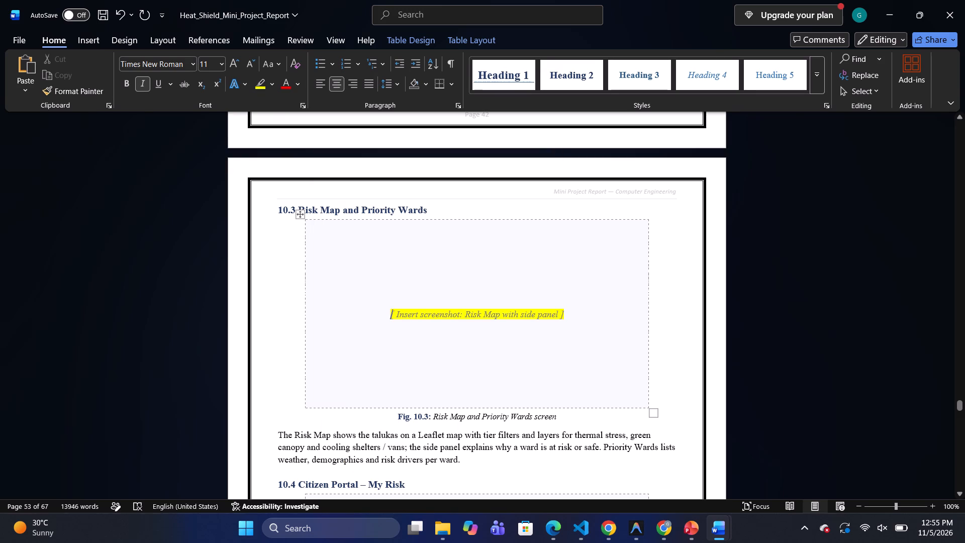
{"action": "left_click", "coordinate": [300, 213]}
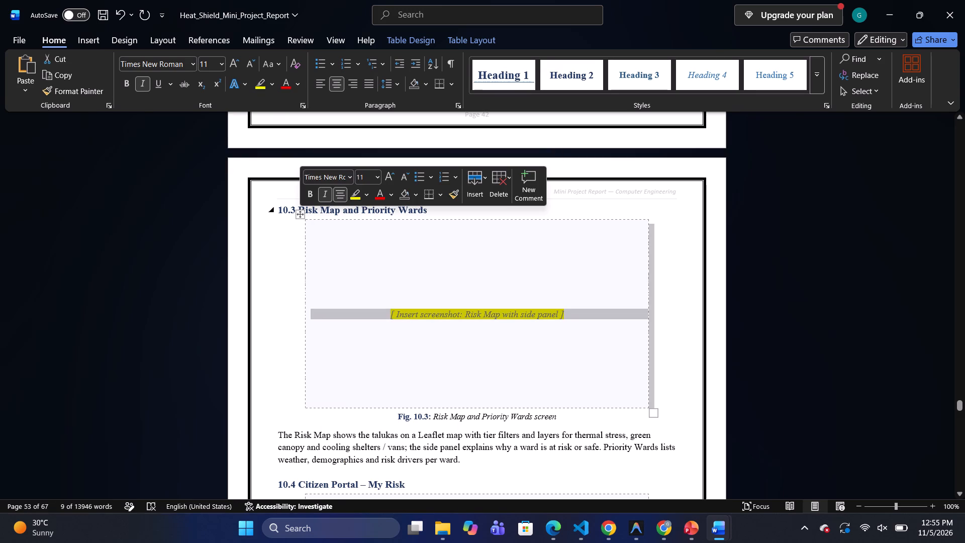
{"action": "right_click", "coordinate": [300, 217]}
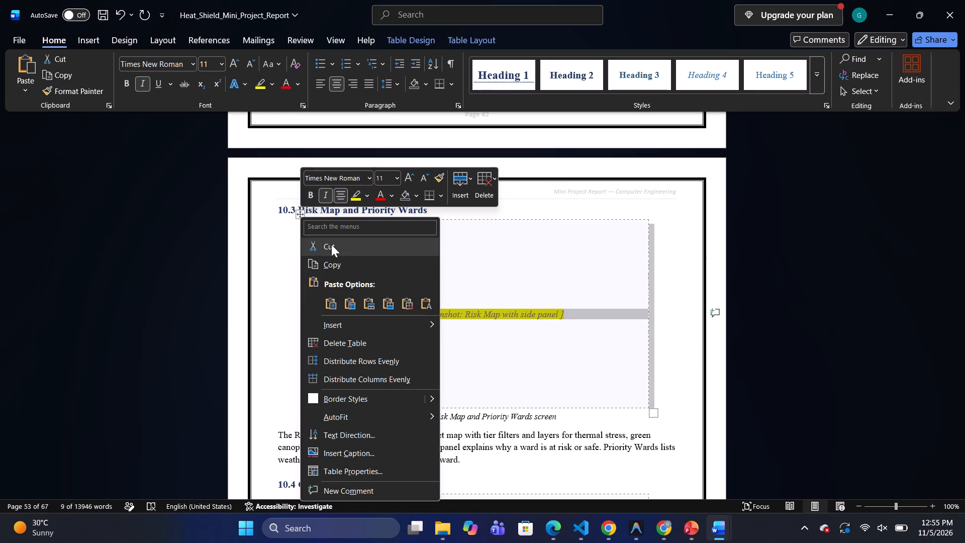
{"action": "left_click", "coordinate": [331, 242]}
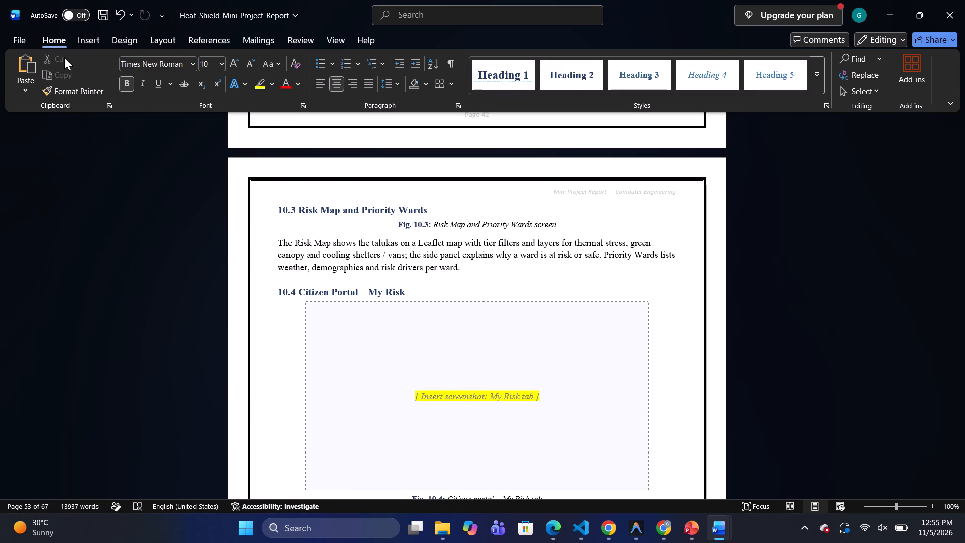
{"action": "left_click", "coordinate": [86, 39]}
{"action": "left_click", "coordinate": [152, 93]}
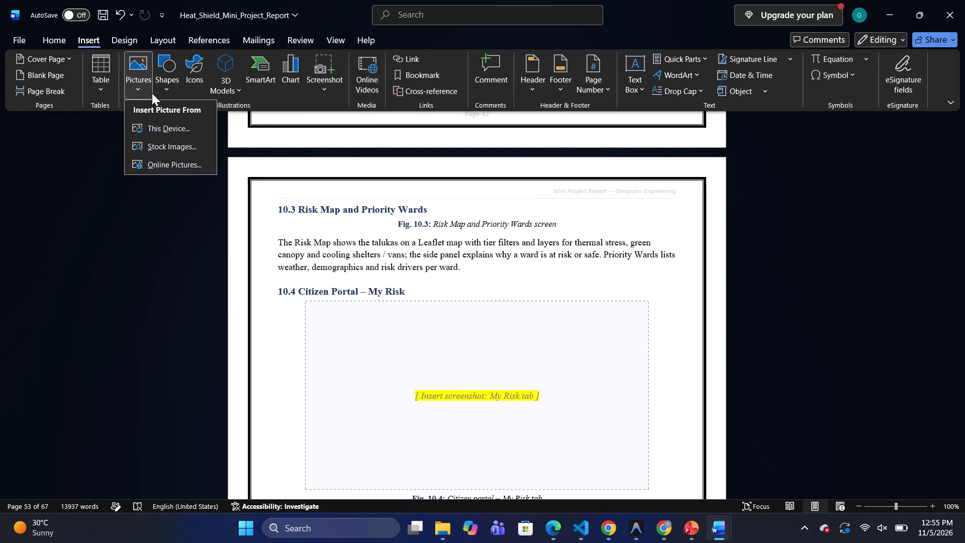
{"action": "left_click", "coordinate": [165, 128]}
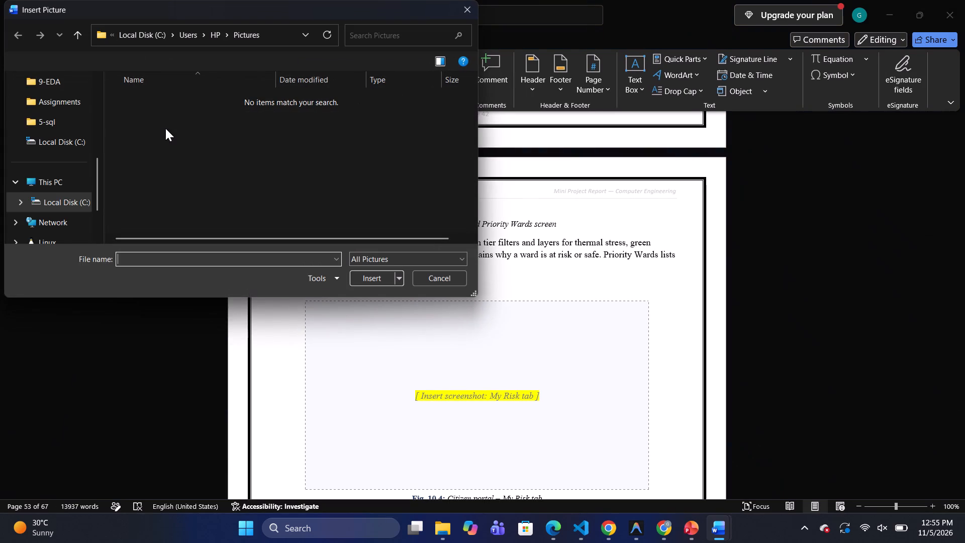
{"action": "scroll", "coordinate": [73, 125], "scroll_direction": "up", "scroll_amount": 5}
{"action": "double_click", "coordinate": [43, 95]}
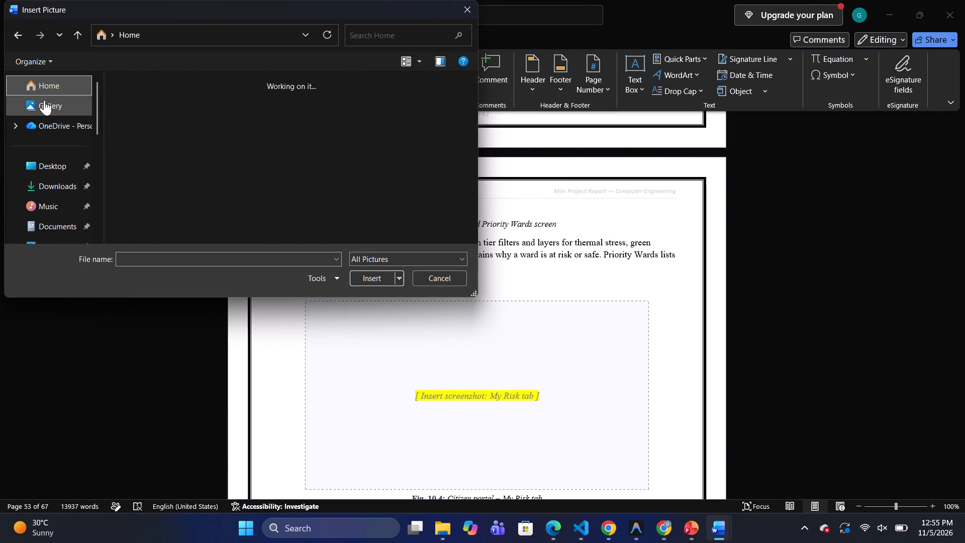
{"action": "left_click", "coordinate": [45, 105]}
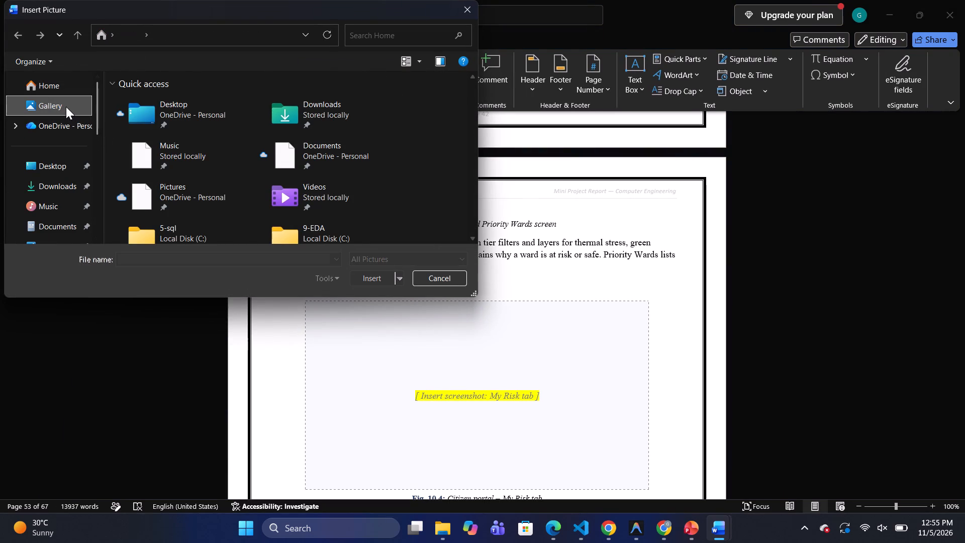
{"action": "left_click", "coordinate": [66, 107]}
{"action": "left_click", "coordinate": [46, 105]}
{"action": "left_click", "coordinate": [46, 105]}
{"action": "left_click", "coordinate": [18, 38]}
{"action": "left_click", "coordinate": [45, 105]}
{"action": "left_click", "coordinate": [47, 121]}
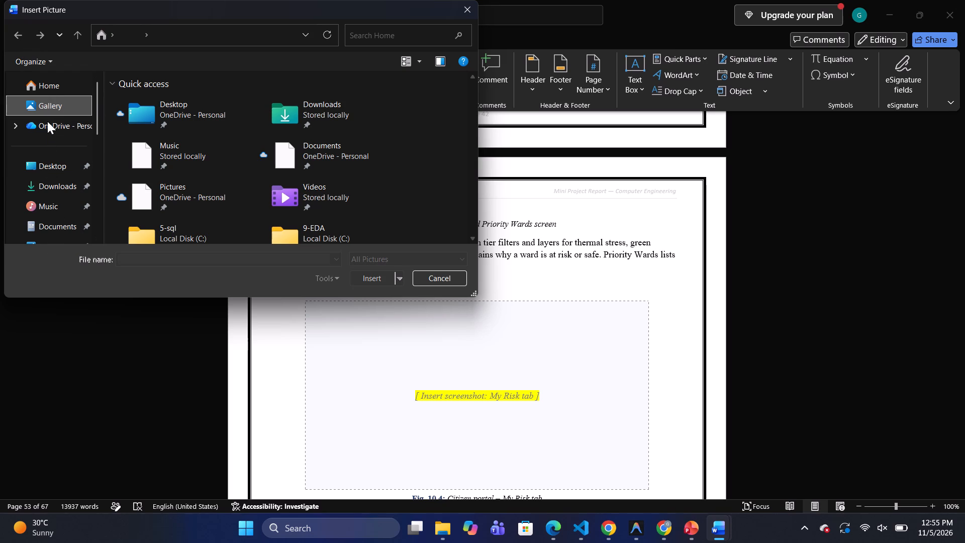
{"action": "left_click", "coordinate": [47, 121]}
{"action": "left_click", "coordinate": [47, 121]}
{"action": "left_click_drag", "start_coordinate": [47, 121], "coordinate": [105, 173]}
{"action": "scroll", "coordinate": [105, 173], "scroll_direction": "down", "scroll_amount": 4}
{"action": "scroll", "coordinate": [283, 164], "scroll_direction": "right", "scroll_amount": 2}
{"action": "scroll", "coordinate": [131, 164], "scroll_direction": "down", "scroll_amount": 2}
{"action": "scroll", "coordinate": [131, 164], "scroll_direction": "up", "scroll_amount": 2}
{"action": "scroll", "coordinate": [131, 164], "scroll_direction": "right", "scroll_amount": 2}
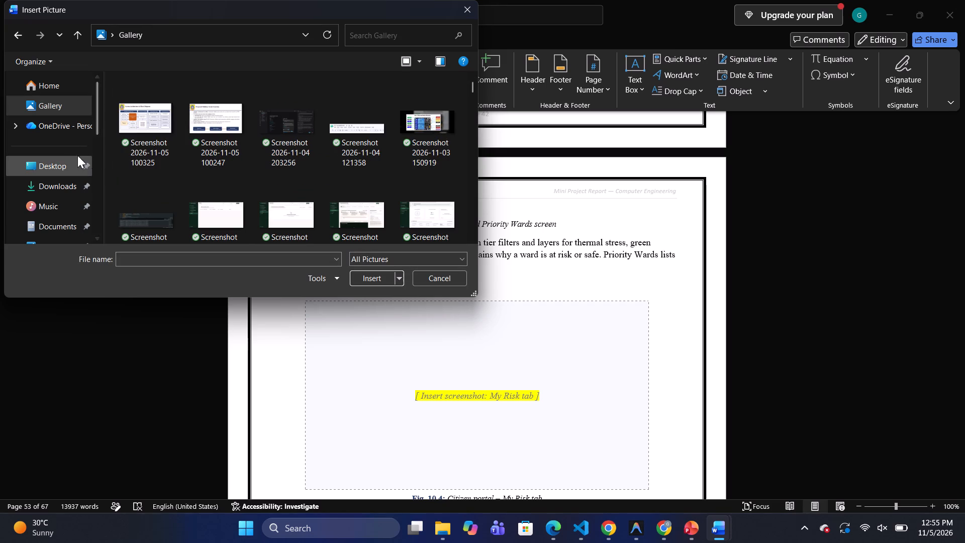
{"action": "left_click", "coordinate": [48, 108]}
{"action": "scroll", "coordinate": [314, 199], "scroll_direction": "down", "scroll_amount": 7}
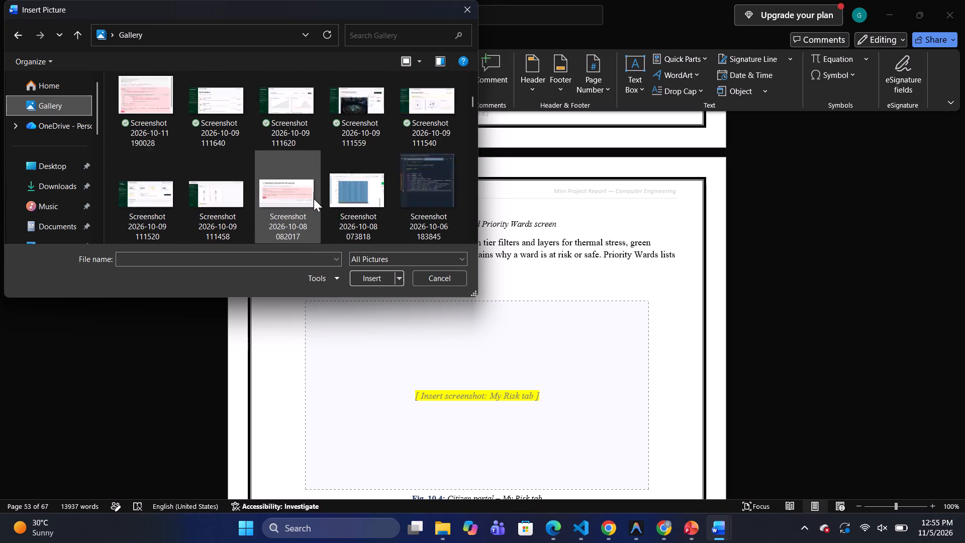
{"action": "scroll", "coordinate": [314, 199], "scroll_direction": "down", "scroll_amount": 11}
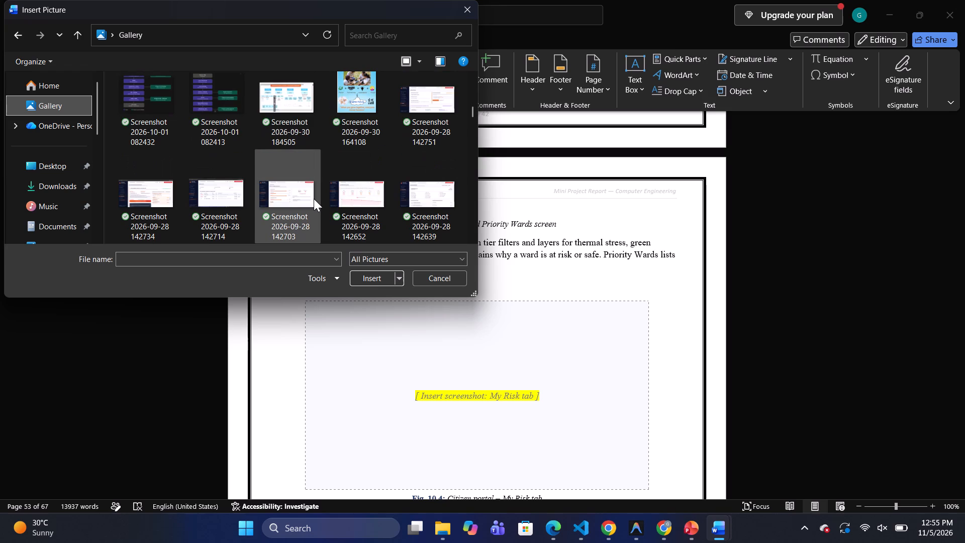
{"action": "scroll", "coordinate": [314, 199], "scroll_direction": "down", "scroll_amount": 1}
{"action": "scroll", "coordinate": [294, 175], "scroll_direction": "up", "scroll_amount": 2}
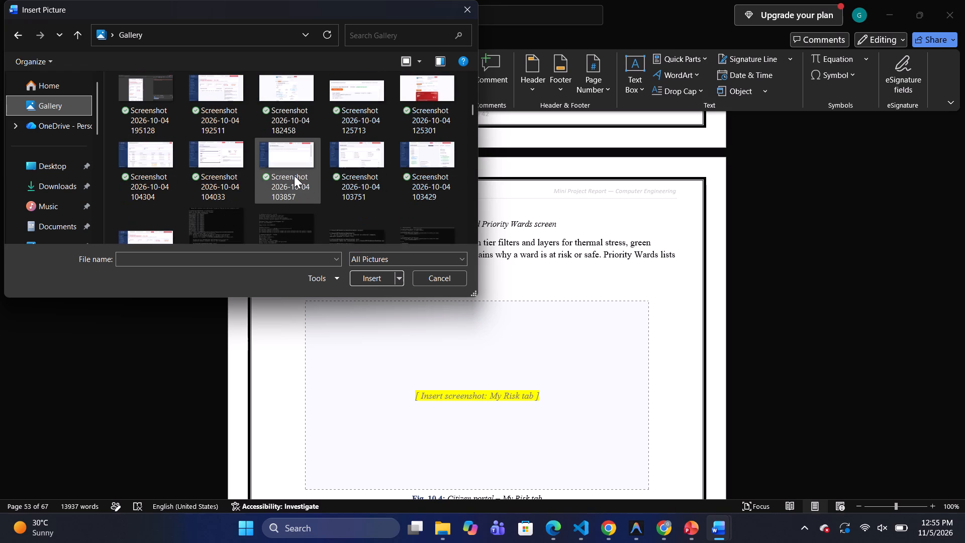
{"action": "scroll", "coordinate": [294, 175], "scroll_direction": "up", "scroll_amount": 1}
{"action": "scroll", "coordinate": [294, 175], "scroll_direction": "down", "scroll_amount": 2}
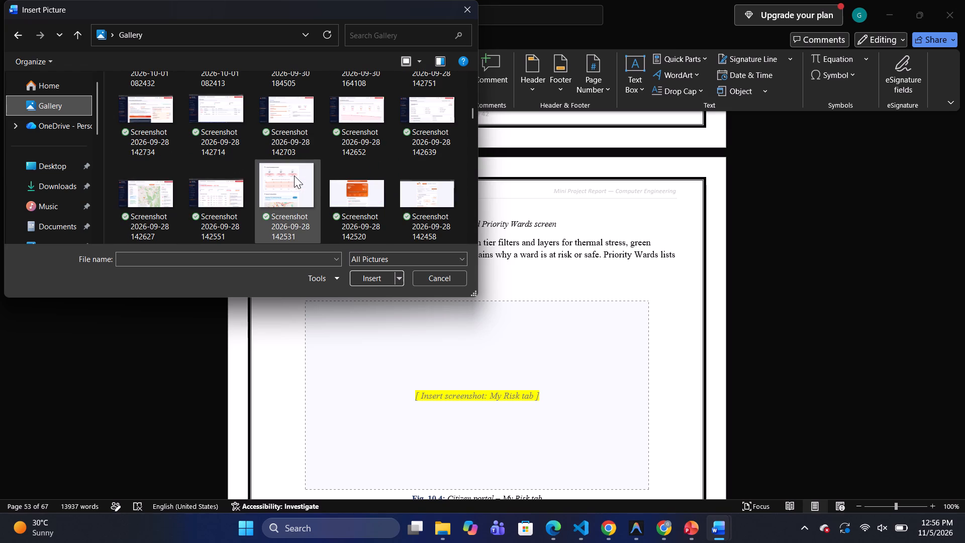
{"action": "scroll", "coordinate": [287, 177], "scroll_direction": "down", "scroll_amount": 1}
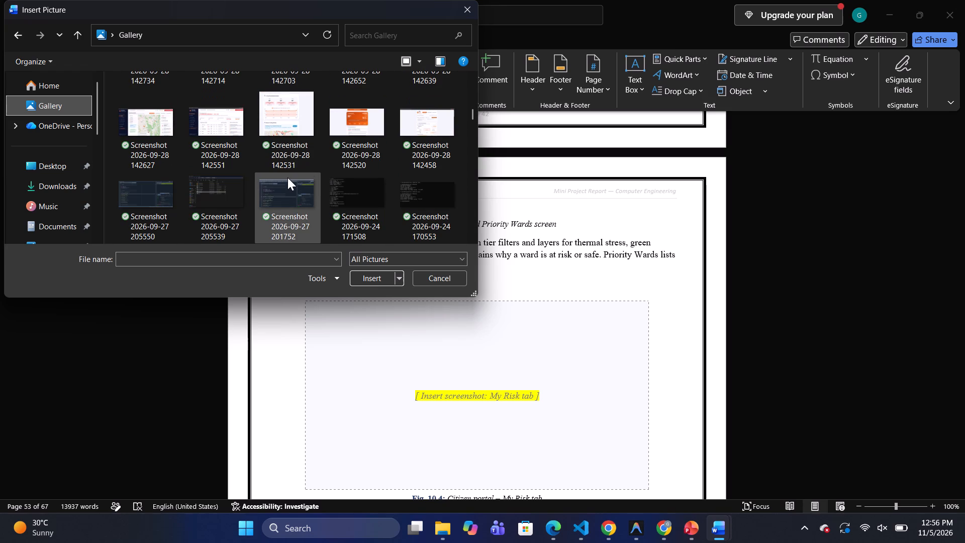
{"action": "scroll", "coordinate": [287, 177], "scroll_direction": "up", "scroll_amount": 1}
{"action": "scroll", "coordinate": [225, 148], "scroll_direction": "up", "scroll_amount": 1}
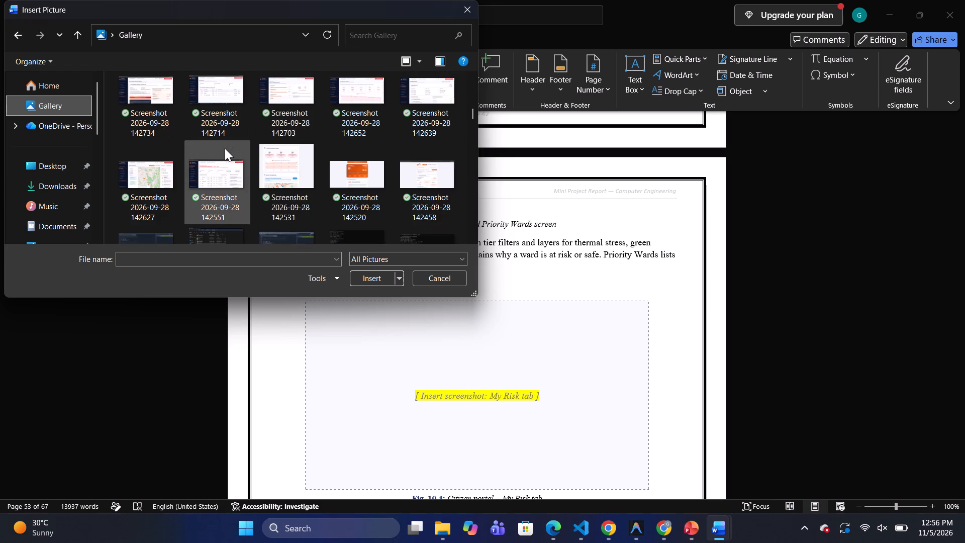
{"action": "left_click", "coordinate": [178, 170]}
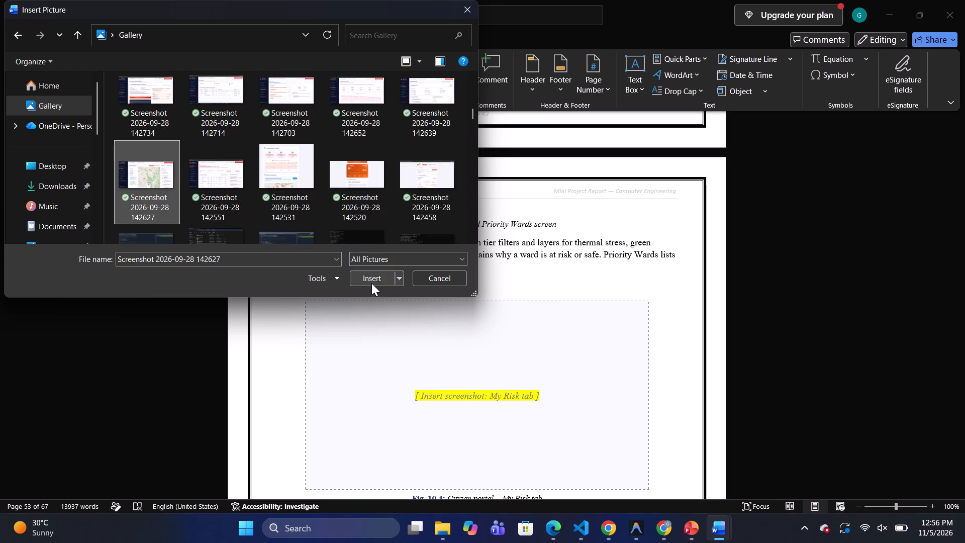
{"action": "left_click", "coordinate": [371, 283]}
Cut the "Insert screenshot: My Risk tab" placeholder box from section 10.4 Citizen Portal – My Risk.
{"action": "scroll", "coordinate": [459, 349], "scroll_direction": "down", "scroll_amount": 1}
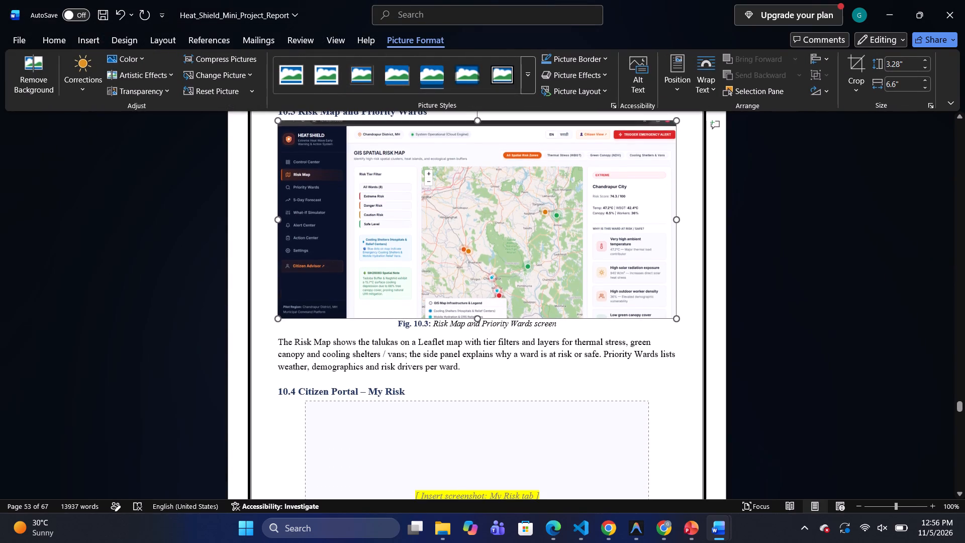
{"action": "scroll", "coordinate": [459, 349], "scroll_direction": "down", "scroll_amount": 2}
{"action": "scroll", "coordinate": [459, 349], "scroll_direction": "up", "scroll_amount": 4}
{"action": "scroll", "coordinate": [459, 349], "scroll_direction": "right", "scroll_amount": 1}
{"action": "scroll", "coordinate": [459, 349], "scroll_direction": "up", "scroll_amount": 1}
{"action": "scroll", "coordinate": [459, 349], "scroll_direction": "right", "scroll_amount": 1}
{"action": "scroll", "coordinate": [459, 349], "scroll_direction": "up", "scroll_amount": 1}
{"action": "scroll", "coordinate": [459, 349], "scroll_direction": "down", "scroll_amount": 1}
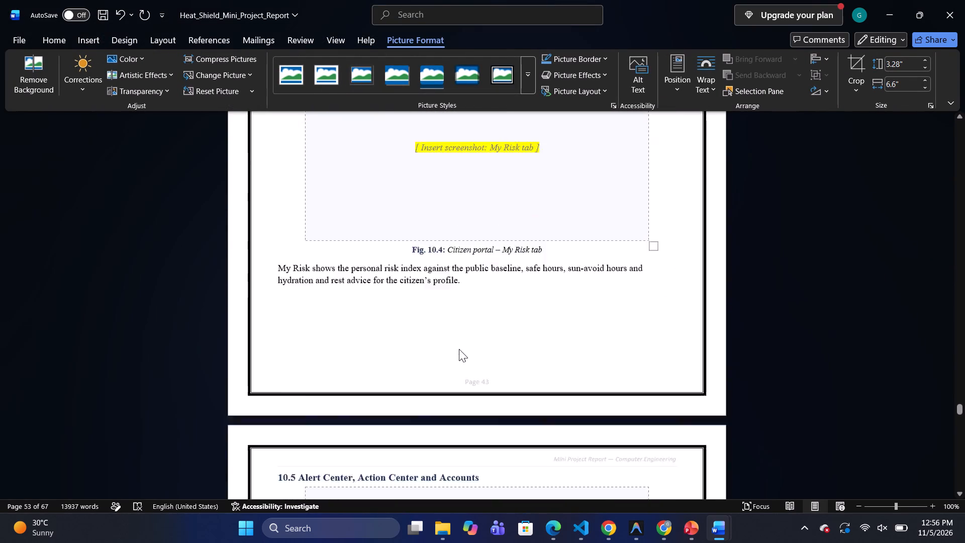
{"action": "scroll", "coordinate": [459, 349], "scroll_direction": "up", "scroll_amount": 1}
{"action": "scroll", "coordinate": [459, 349], "scroll_direction": "down", "scroll_amount": 3}
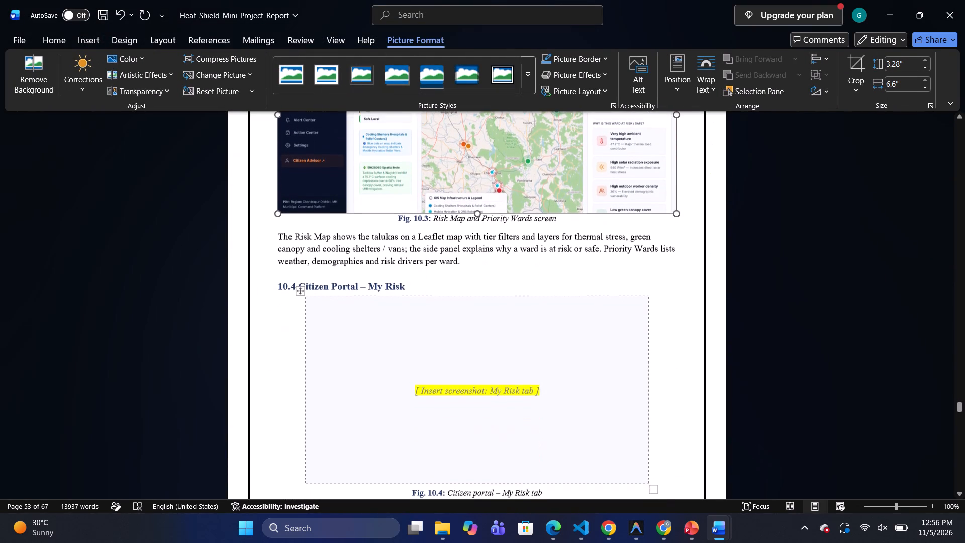
{"action": "left_click", "coordinate": [301, 288]}
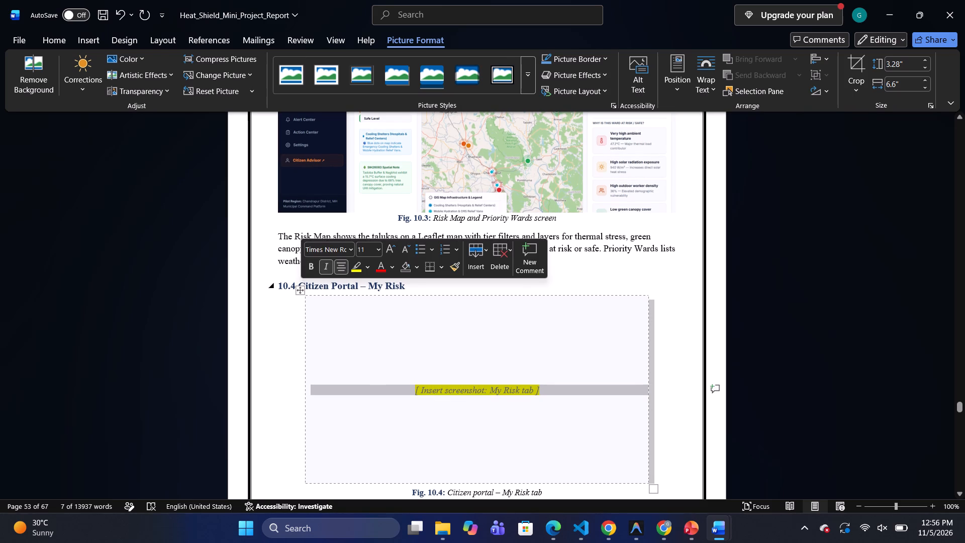
{"action": "right_click", "coordinate": [301, 288]}
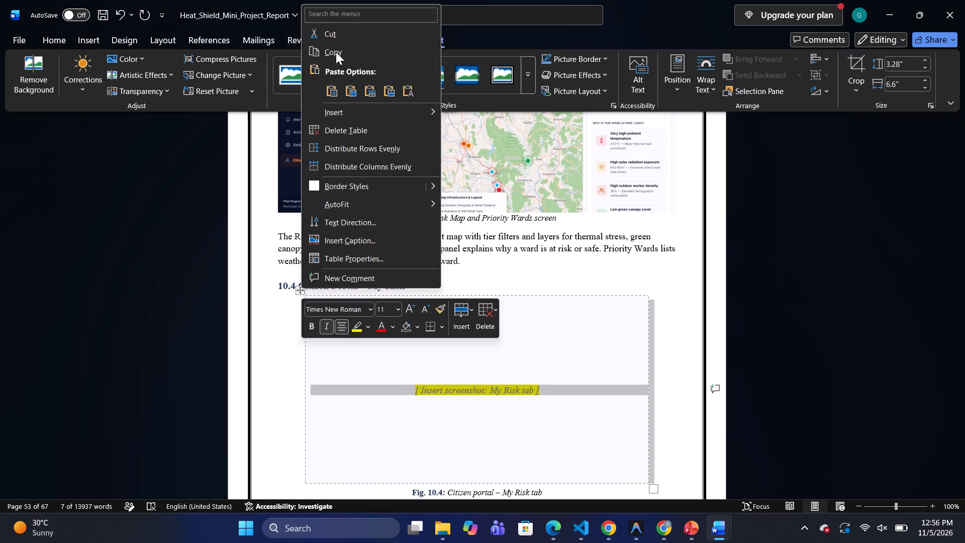
{"action": "left_click", "coordinate": [329, 39]}
{"action": "left_click", "coordinate": [88, 40]}
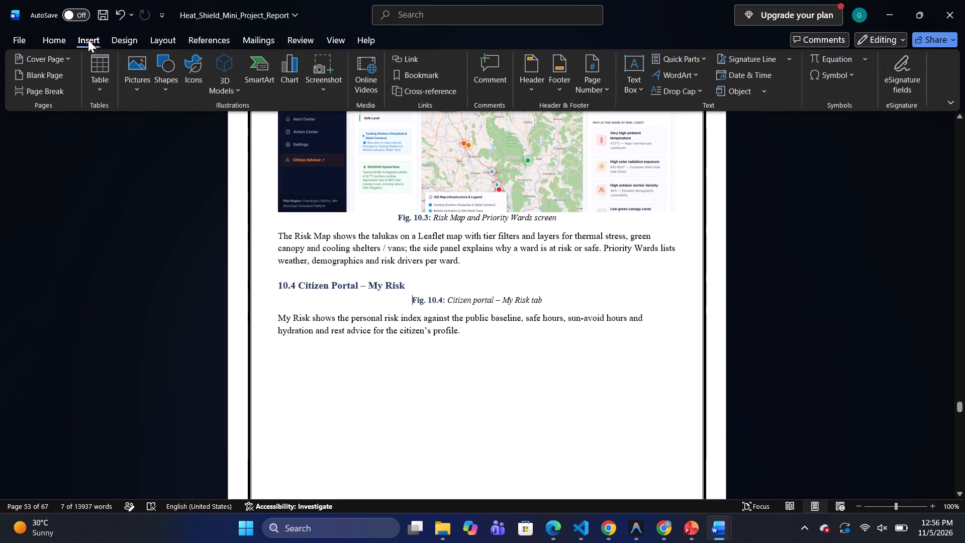
{"action": "left_click", "coordinate": [142, 96]}
{"action": "left_click", "coordinate": [155, 125]}
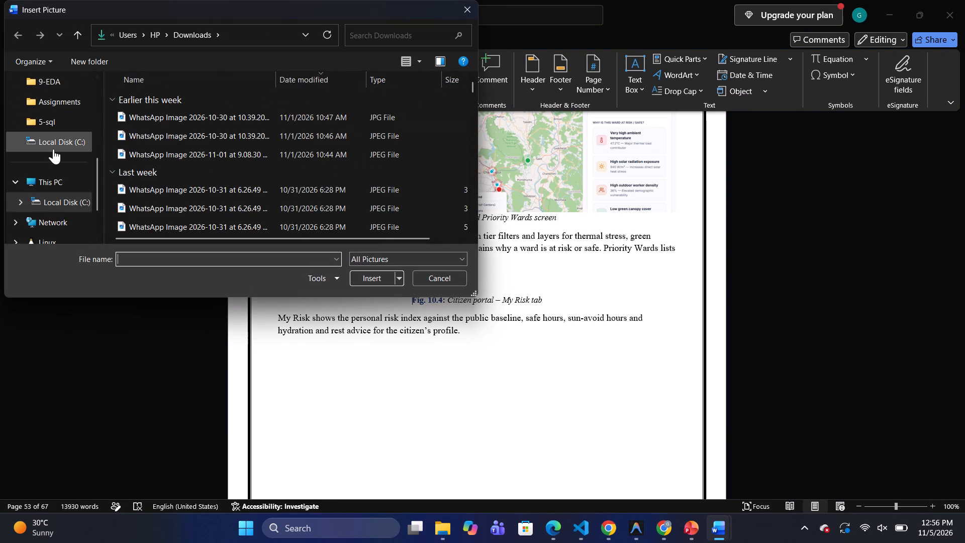
{"action": "scroll", "coordinate": [53, 149], "scroll_direction": "up", "scroll_amount": 5}
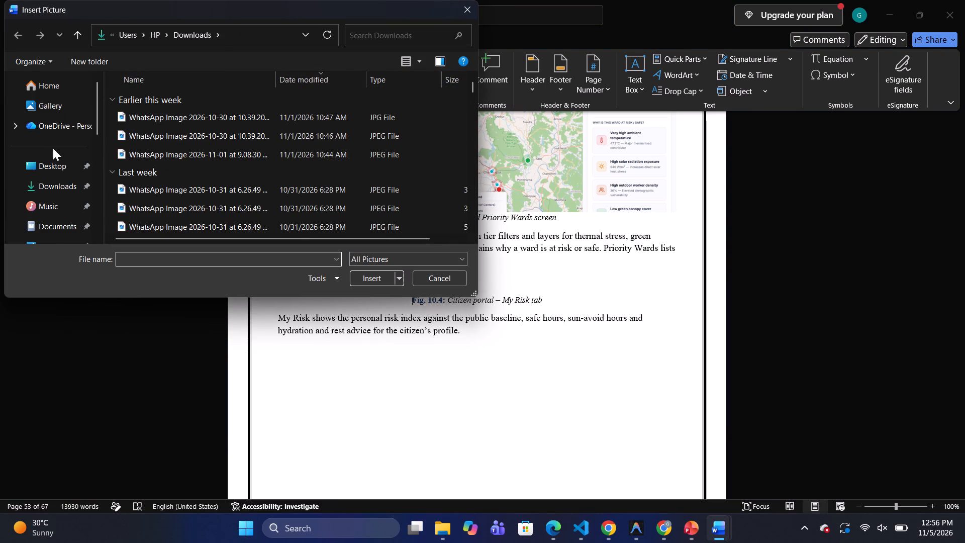
{"action": "left_click", "coordinate": [49, 106]}
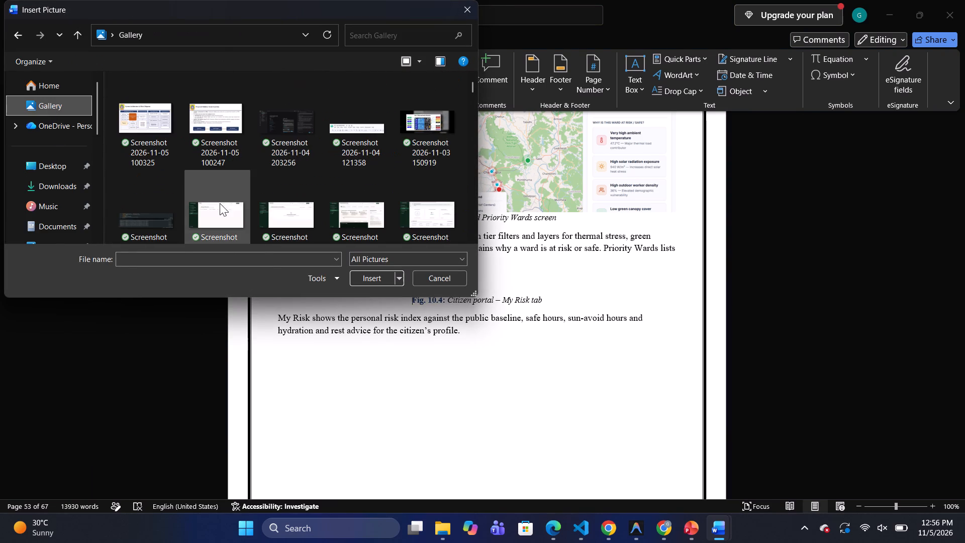
{"action": "scroll", "coordinate": [231, 210], "scroll_direction": "down", "scroll_amount": 2}
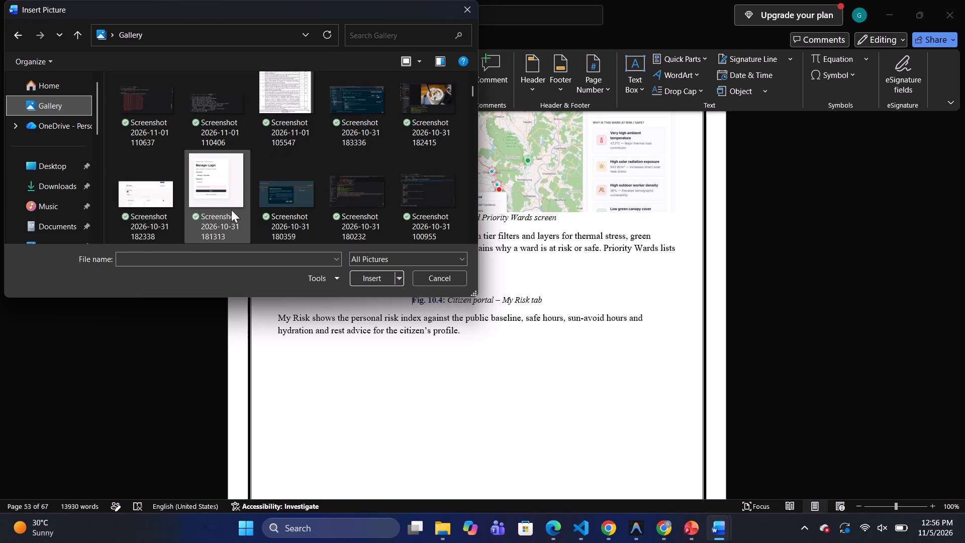
{"action": "left_click_drag", "start_coordinate": [231, 210], "coordinate": [289, 135]}
{"action": "scroll", "coordinate": [323, 161], "scroll_direction": "down", "scroll_amount": 4}
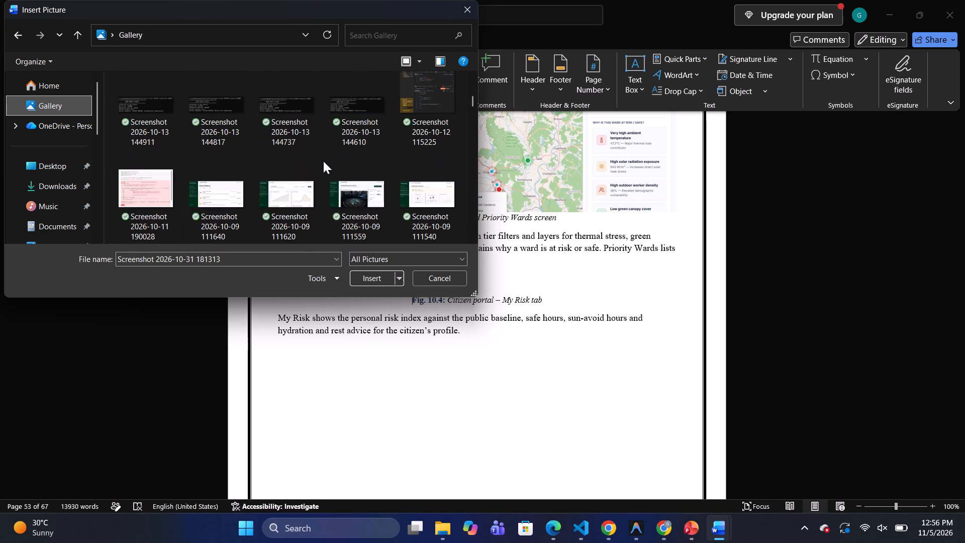
{"action": "scroll", "coordinate": [323, 161], "scroll_direction": "right", "scroll_amount": 1}
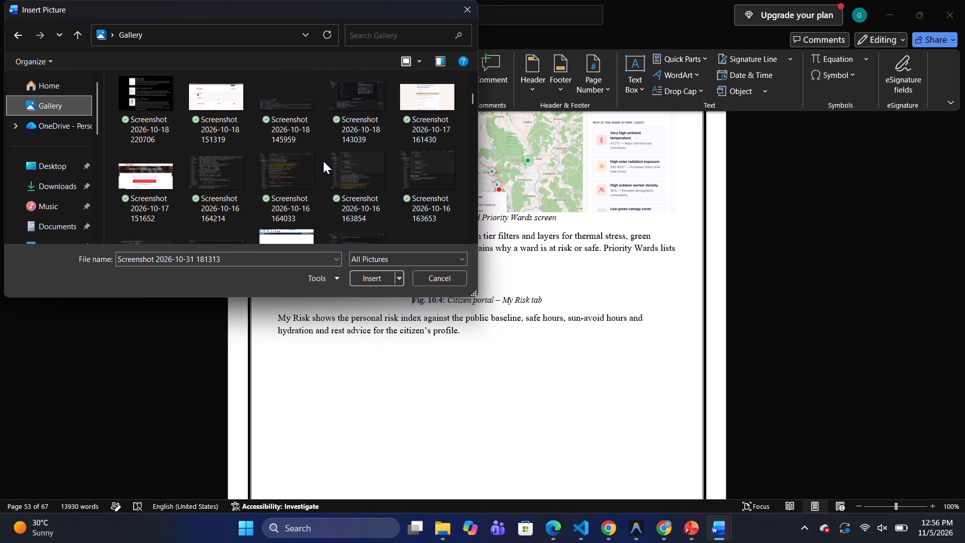
{"action": "scroll", "coordinate": [323, 161], "scroll_direction": "right", "scroll_amount": 1}
{"action": "scroll", "coordinate": [323, 161], "scroll_direction": "down", "scroll_amount": 1}
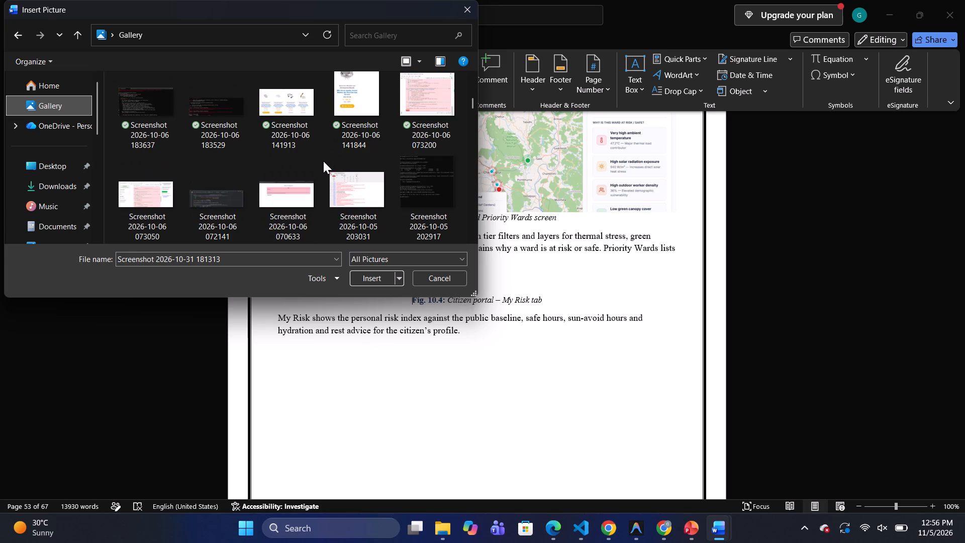
{"action": "scroll", "coordinate": [323, 161], "scroll_direction": "down", "scroll_amount": 5}
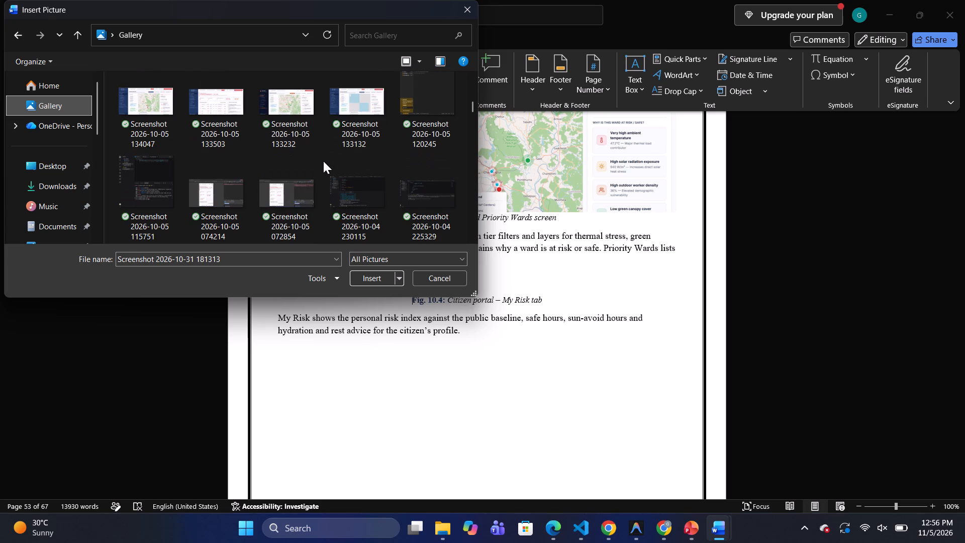
{"action": "scroll", "coordinate": [356, 149], "scroll_direction": "down", "scroll_amount": 2}
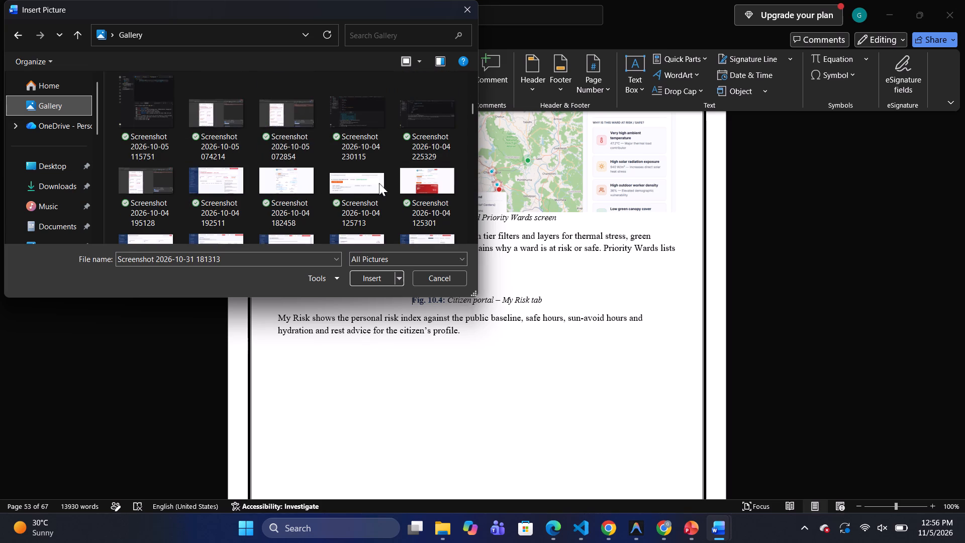
{"action": "left_click", "coordinate": [413, 186]}
{"action": "left_click", "coordinate": [370, 279]}
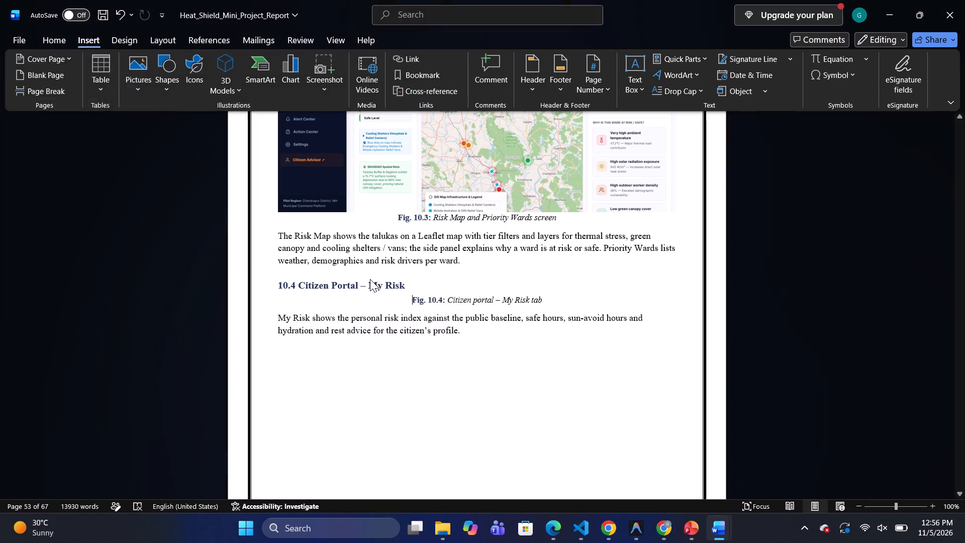
{"action": "scroll", "coordinate": [454, 363], "scroll_direction": "down", "scroll_amount": 2}
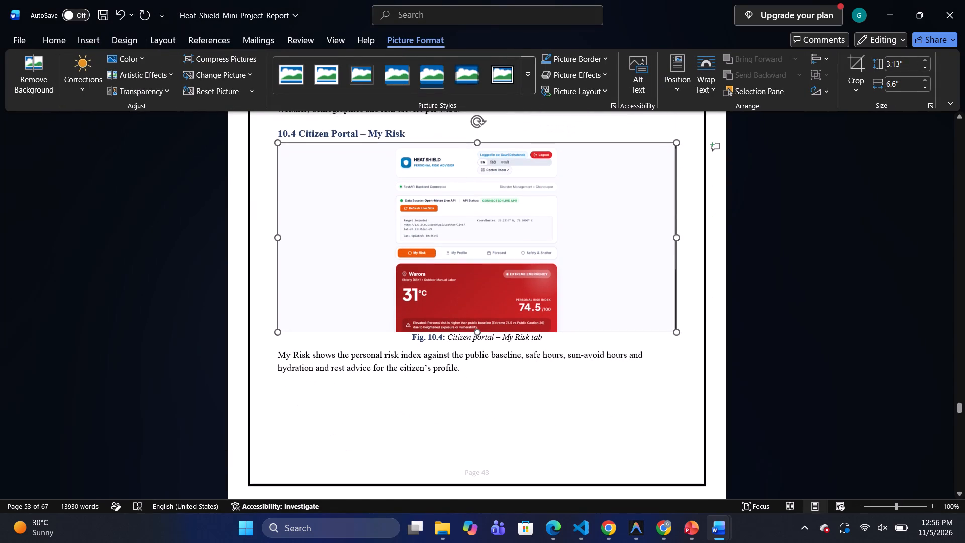
{"action": "scroll", "coordinate": [454, 363], "scroll_direction": "down", "scroll_amount": 1}
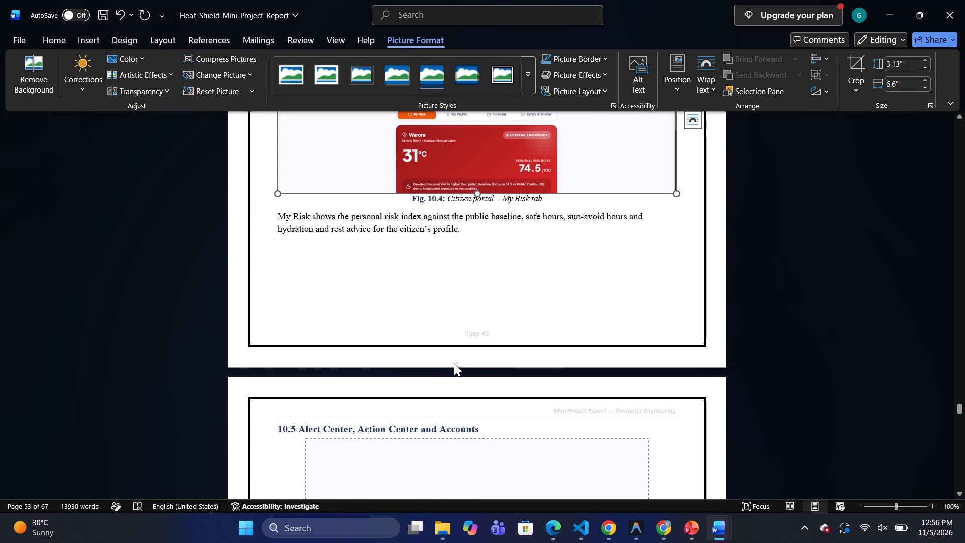
Cut the "Insert screenshot: Alert Center / dispatch console" placeholder box from section 10.5 Alert Center, Action Center and Accounts.
{"action": "scroll", "coordinate": [454, 363], "scroll_direction": "down", "scroll_amount": 2}
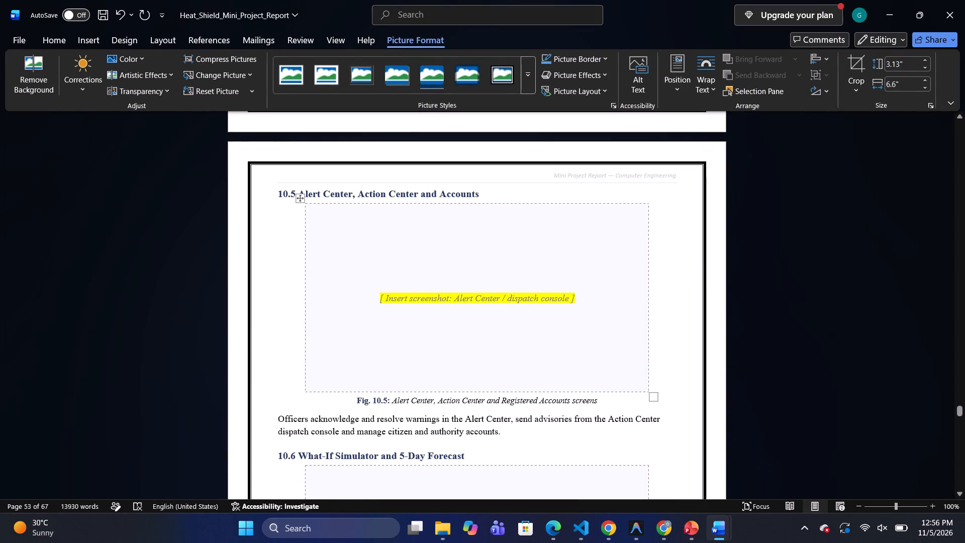
{"action": "left_click", "coordinate": [351, 305]}
{"action": "left_click", "coordinate": [299, 200]}
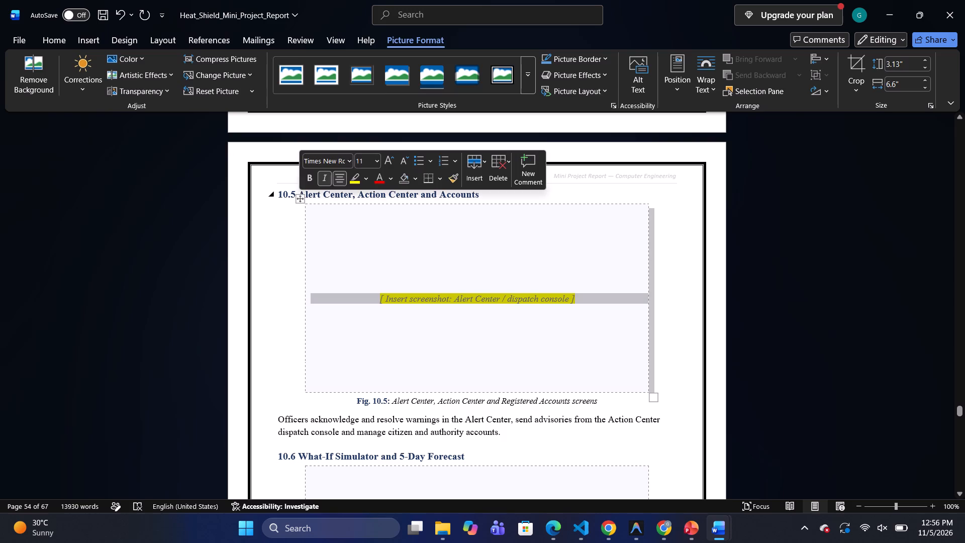
{"action": "right_click", "coordinate": [299, 200]}
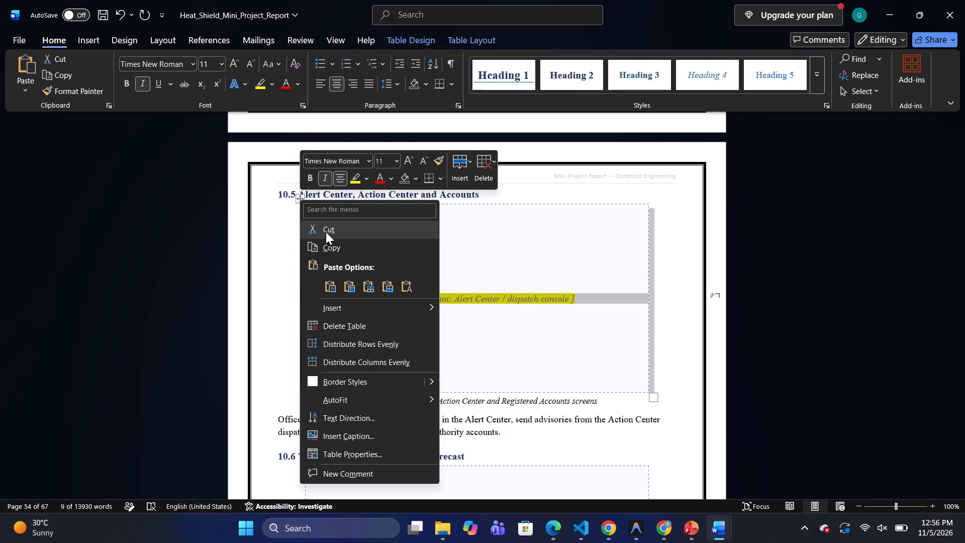
{"action": "left_click", "coordinate": [326, 232]}
{"action": "left_click", "coordinate": [91, 38]}
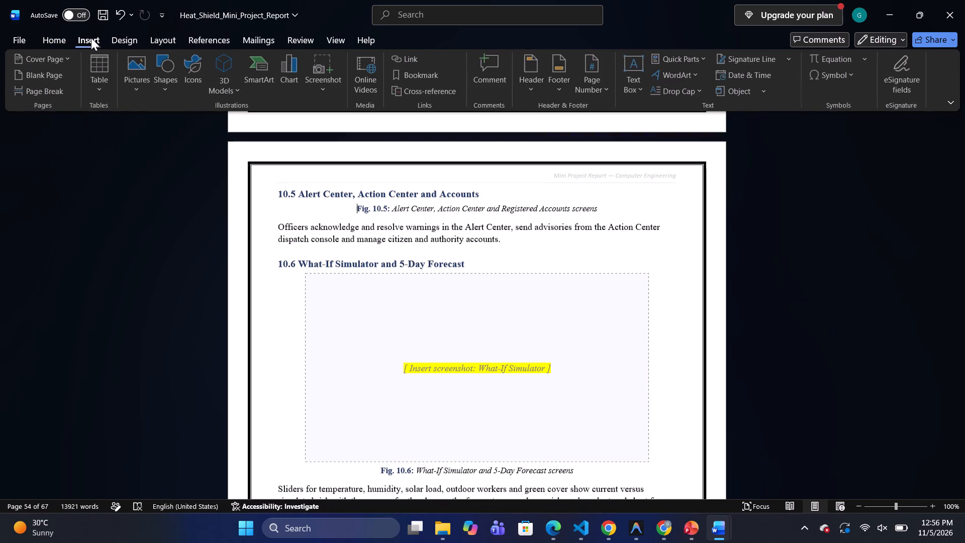
{"action": "left_click", "coordinate": [135, 95]}
{"action": "left_click", "coordinate": [145, 130]}
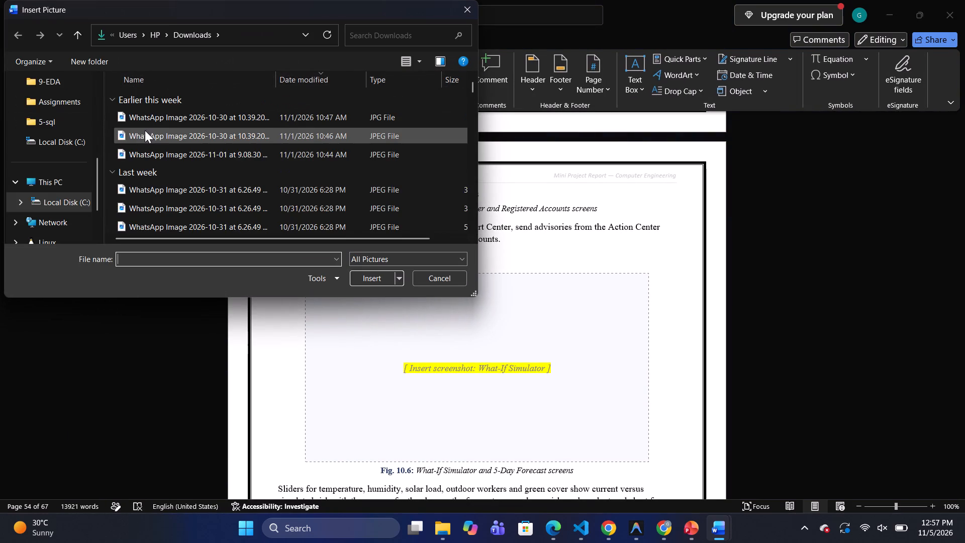
{"action": "scroll", "coordinate": [36, 115], "scroll_direction": "up", "scroll_amount": 7}
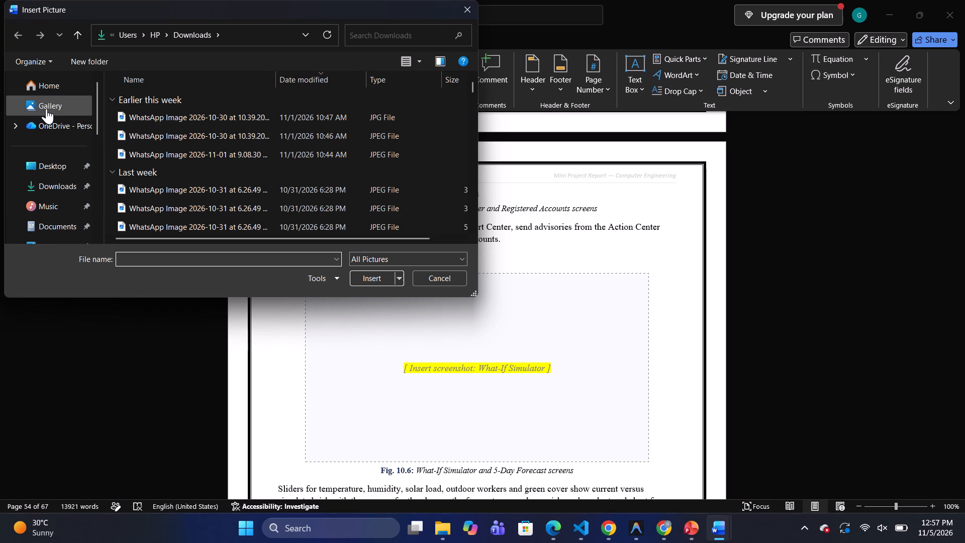
{"action": "left_click", "coordinate": [47, 109]}
{"action": "scroll", "coordinate": [203, 161], "scroll_direction": "down", "scroll_amount": 12}
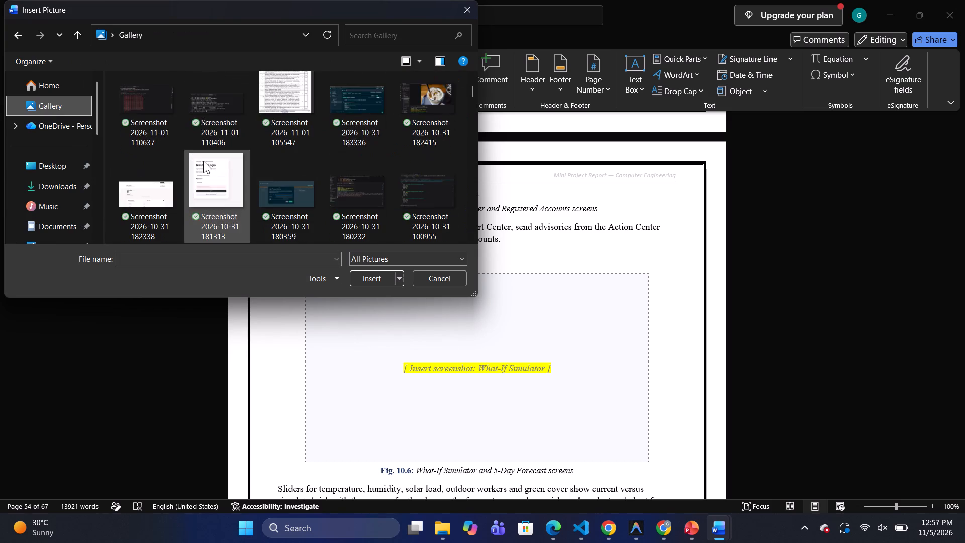
{"action": "scroll", "coordinate": [203, 161], "scroll_direction": "down", "scroll_amount": 10}
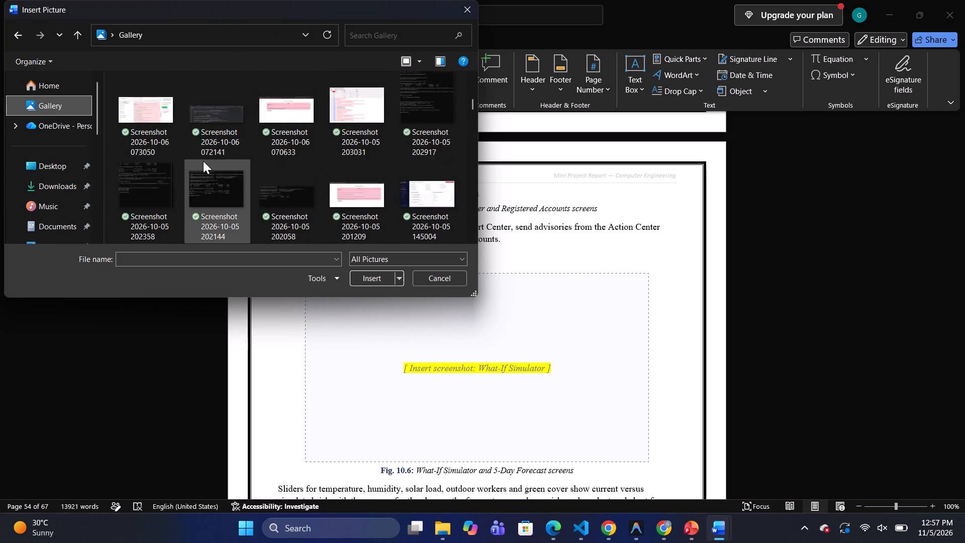
{"action": "scroll", "coordinate": [203, 161], "scroll_direction": "right", "scroll_amount": 1}
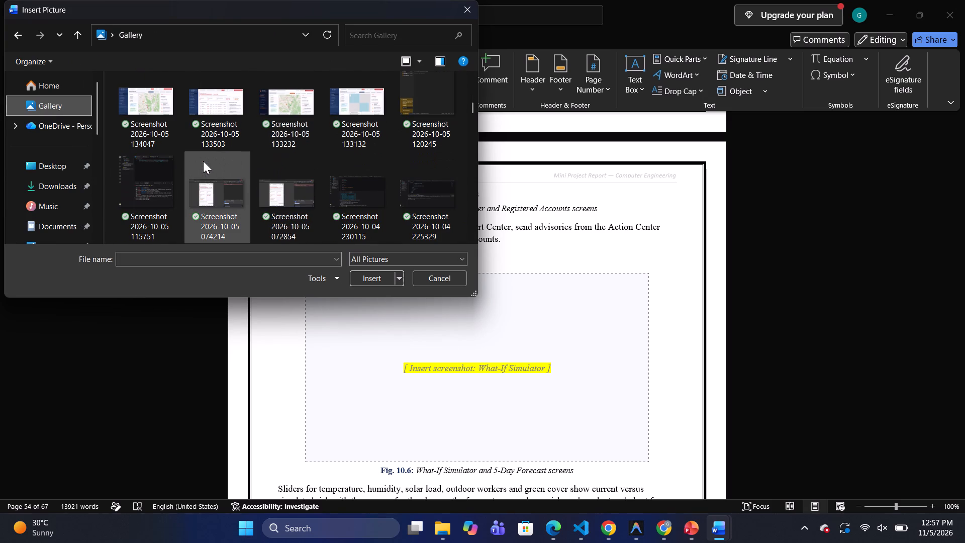
{"action": "scroll", "coordinate": [203, 161], "scroll_direction": "right", "scroll_amount": 1}
{"action": "scroll", "coordinate": [236, 171], "scroll_direction": "down", "scroll_amount": 1}
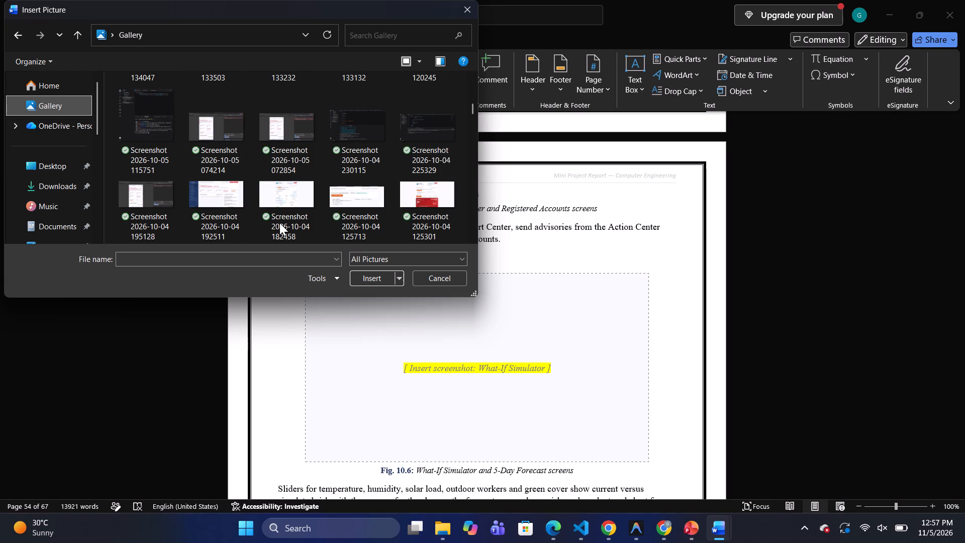
{"action": "scroll", "coordinate": [255, 217], "scroll_direction": "down", "scroll_amount": 1}
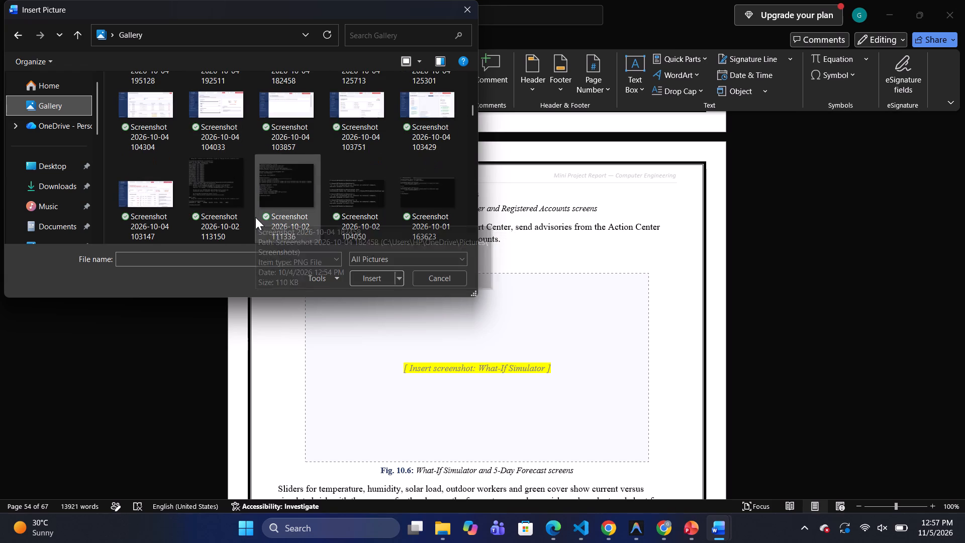
{"action": "scroll", "coordinate": [255, 217], "scroll_direction": "down", "scroll_amount": 1}
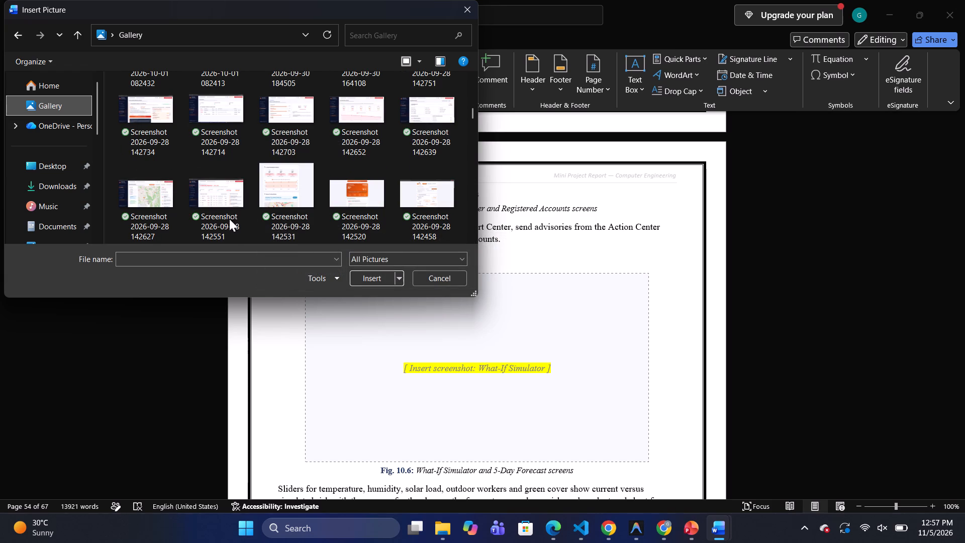
{"action": "scroll", "coordinate": [259, 160], "scroll_direction": "up", "scroll_amount": 1}
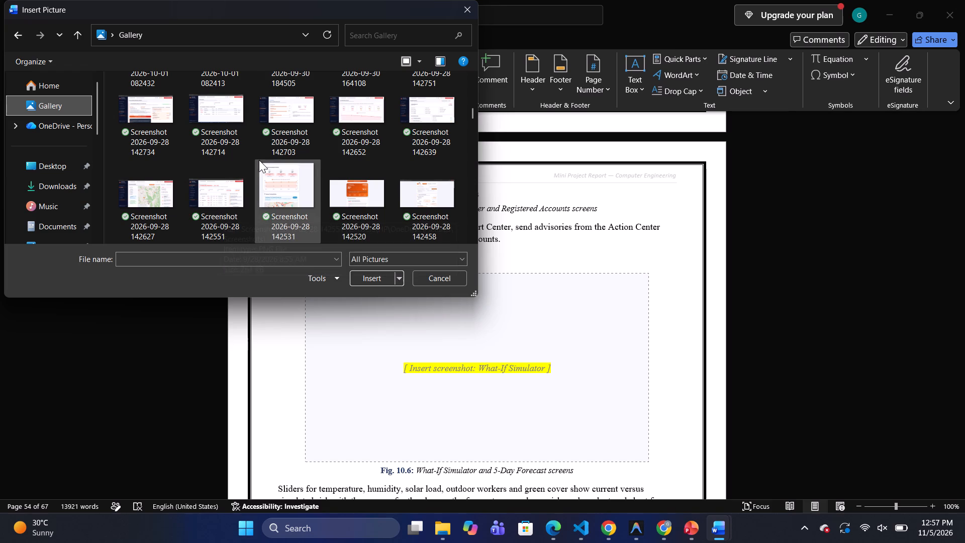
{"action": "left_click", "coordinate": [229, 115]}
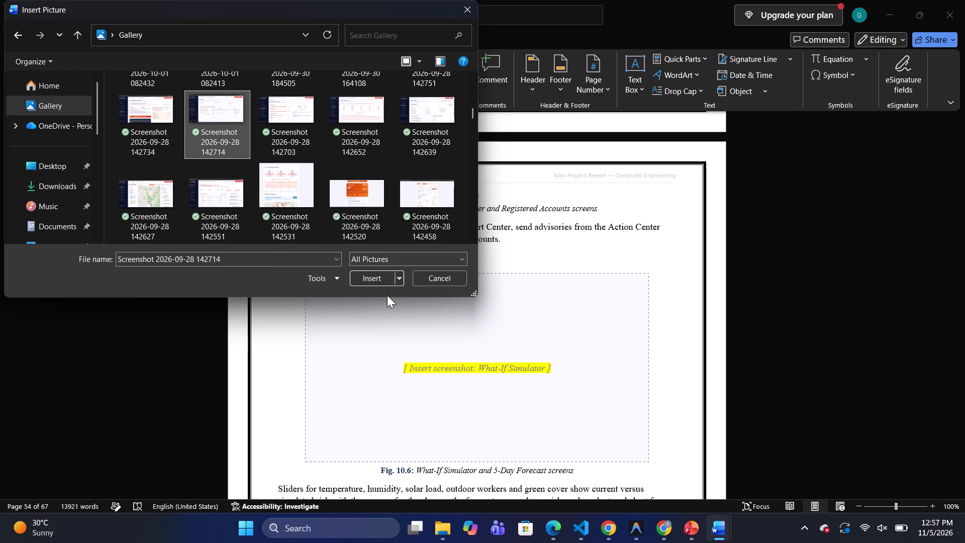
{"action": "left_click", "coordinate": [370, 280]}
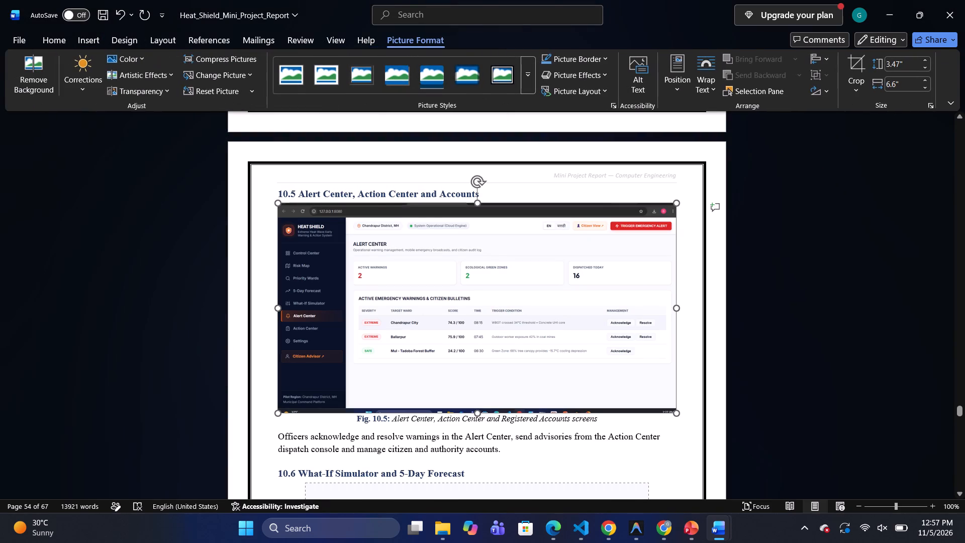
Cut the "Insert screenshot: What-If Simulator" placeholder box from section 10.6 What-If Simulator and 5-Day Forecast.
{"action": "scroll", "coordinate": [433, 340], "scroll_direction": "down", "scroll_amount": 5}
{"action": "scroll", "coordinate": [433, 340], "scroll_direction": "up", "scroll_amount": 1}
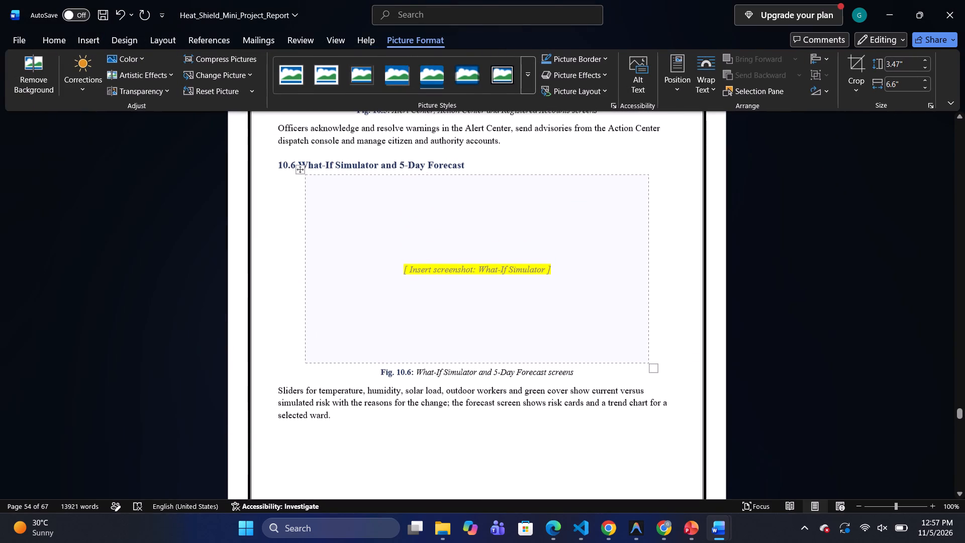
{"action": "scroll", "coordinate": [433, 340], "scroll_direction": "up", "scroll_amount": 2}
{"action": "left_click", "coordinate": [300, 184]}
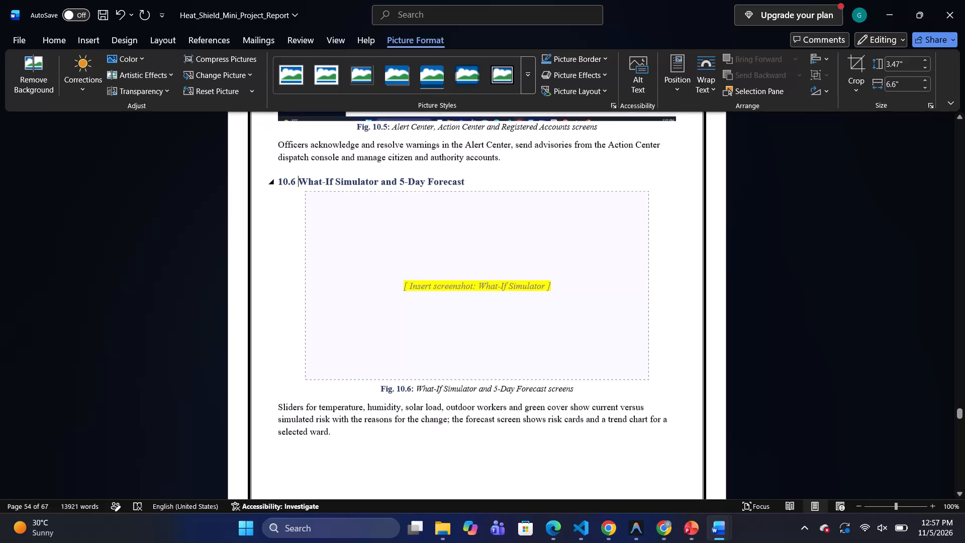
{"action": "right_click", "coordinate": [300, 184]}
{"action": "left_click", "coordinate": [469, 267]}
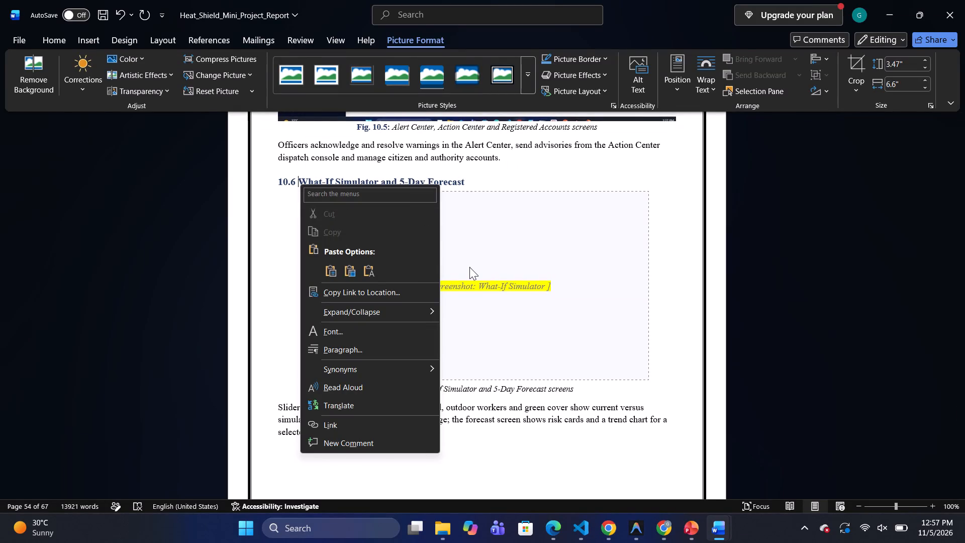
{"action": "left_click", "coordinate": [329, 228]}
{"action": "right_click", "coordinate": [329, 228]}
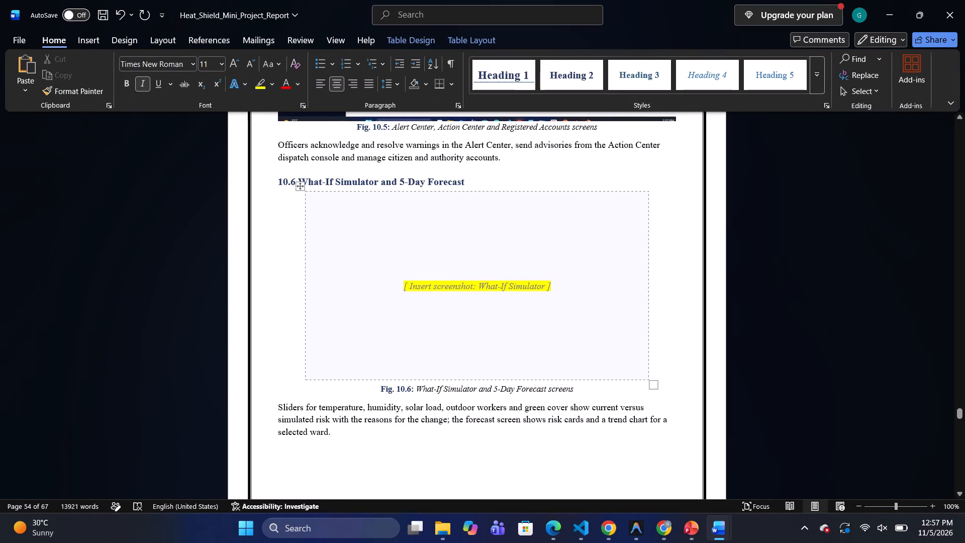
{"action": "left_click", "coordinate": [311, 211]}
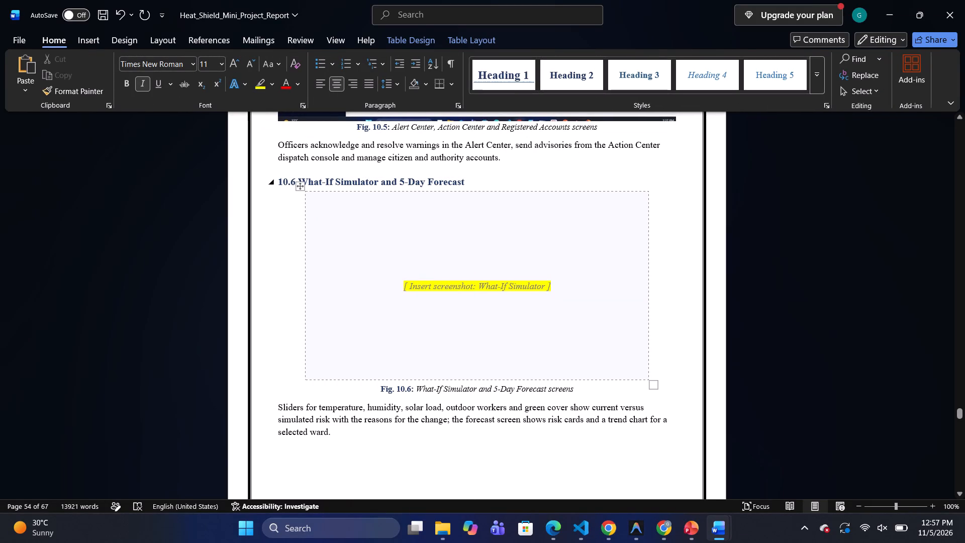
{"action": "left_click", "coordinate": [302, 188]}
{"action": "right_click", "coordinate": [302, 188]}
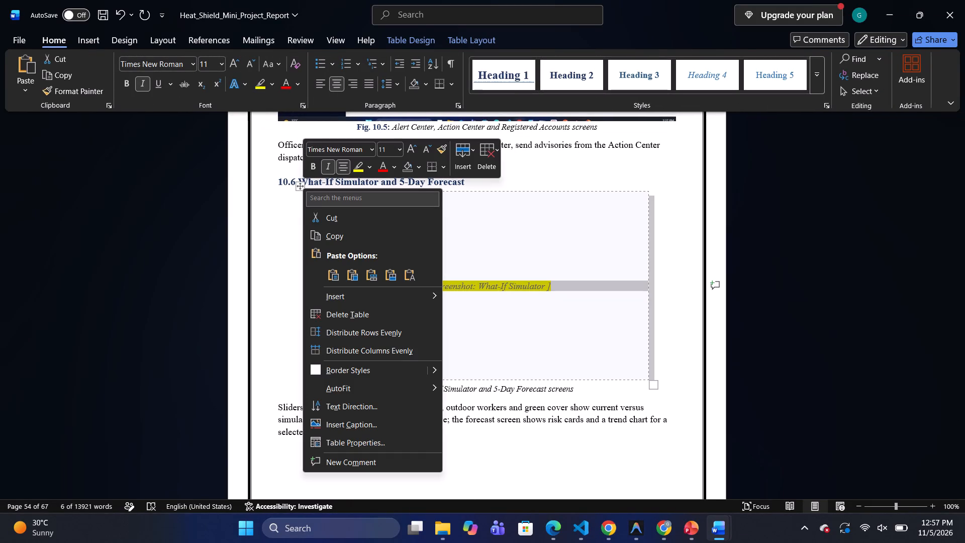
{"action": "left_click", "coordinate": [334, 219]}
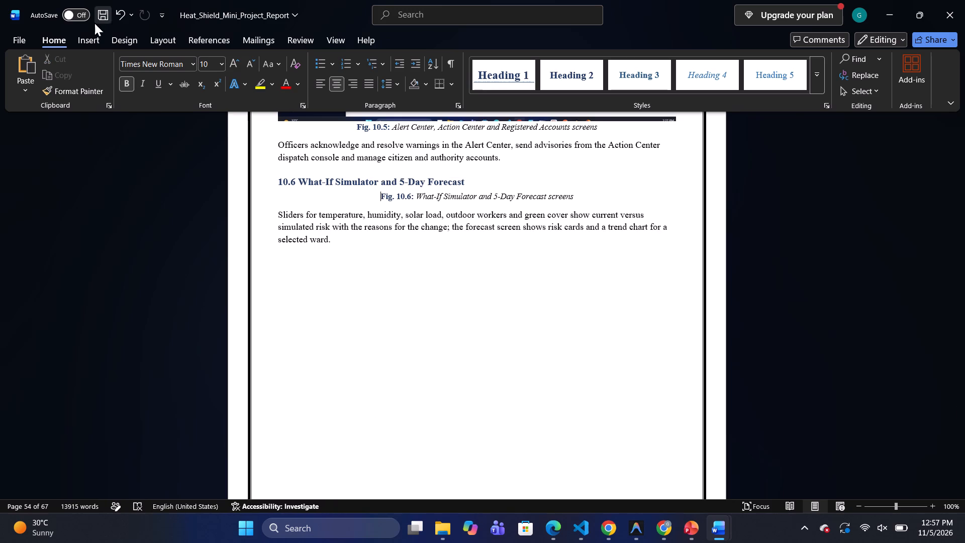
{"action": "left_click", "coordinate": [94, 36]}
{"action": "left_click", "coordinate": [141, 86]}
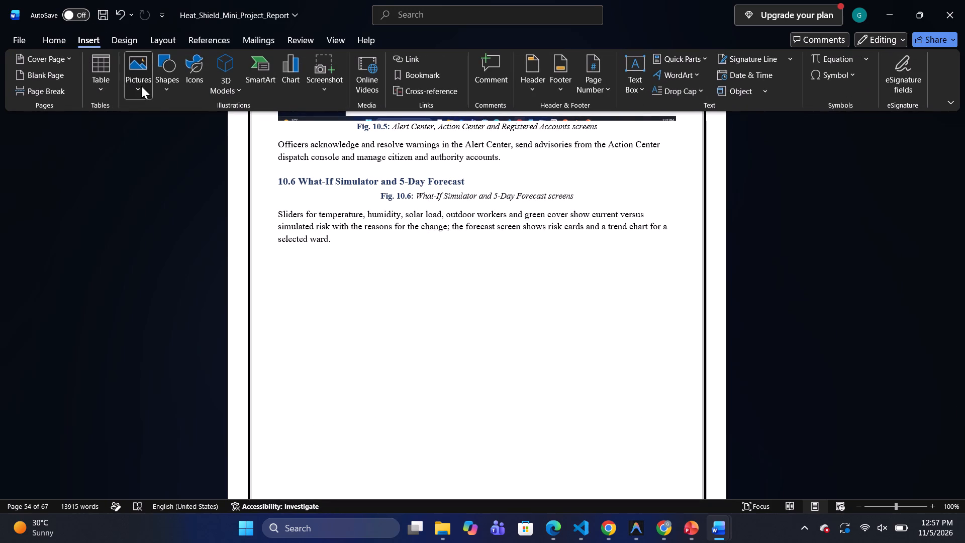
{"action": "left_click", "coordinate": [151, 124]}
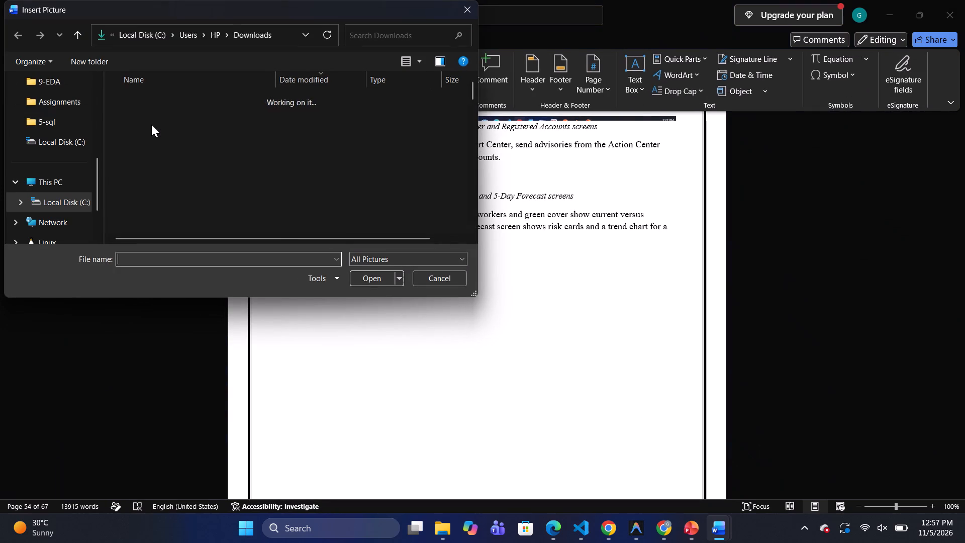
{"action": "scroll", "coordinate": [151, 124], "scroll_direction": "left", "scroll_amount": 1}
{"action": "scroll", "coordinate": [75, 116], "scroll_direction": "up", "scroll_amount": 8}
{"action": "left_click", "coordinate": [63, 104]}
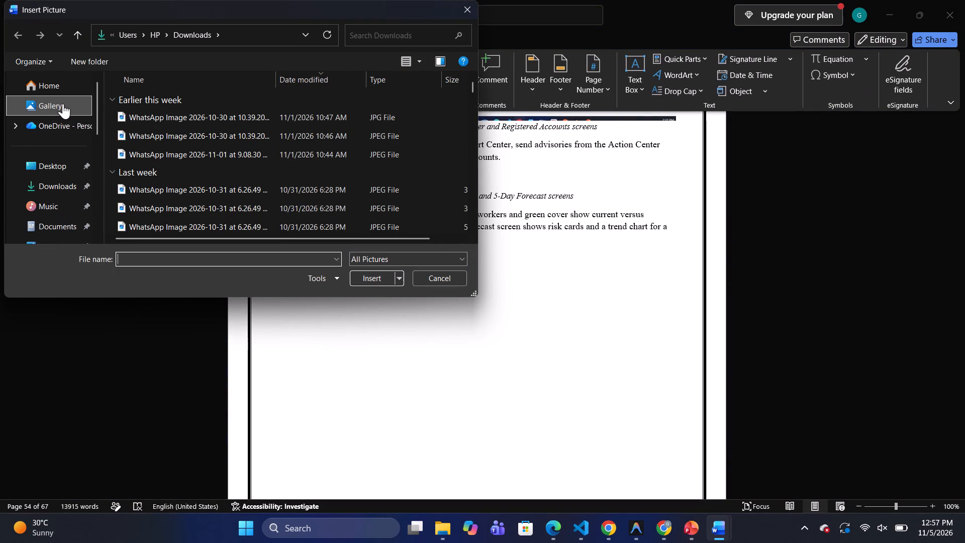
{"action": "scroll", "coordinate": [282, 183], "scroll_direction": "down", "scroll_amount": 20}
{"action": "scroll", "coordinate": [282, 183], "scroll_direction": "down", "scroll_amount": 20}
{"action": "scroll", "coordinate": [282, 183], "scroll_direction": "down", "scroll_amount": 20}
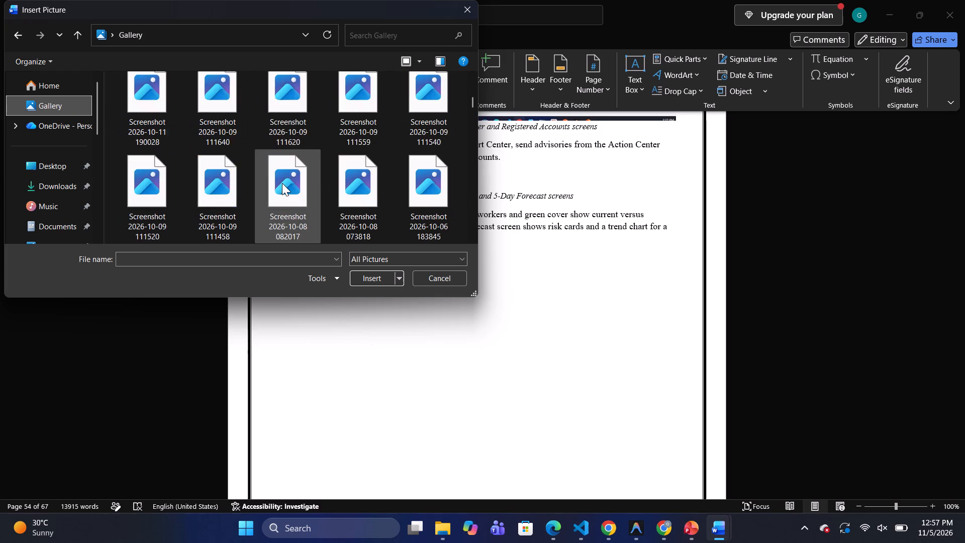
{"action": "scroll", "coordinate": [282, 183], "scroll_direction": "down", "scroll_amount": 1}
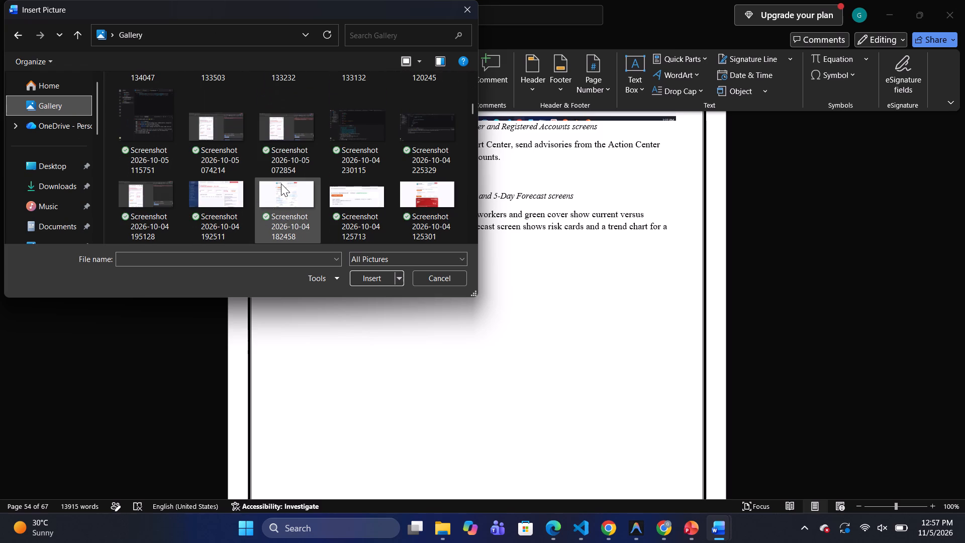
{"action": "scroll", "coordinate": [276, 214], "scroll_direction": "down", "scroll_amount": 1}
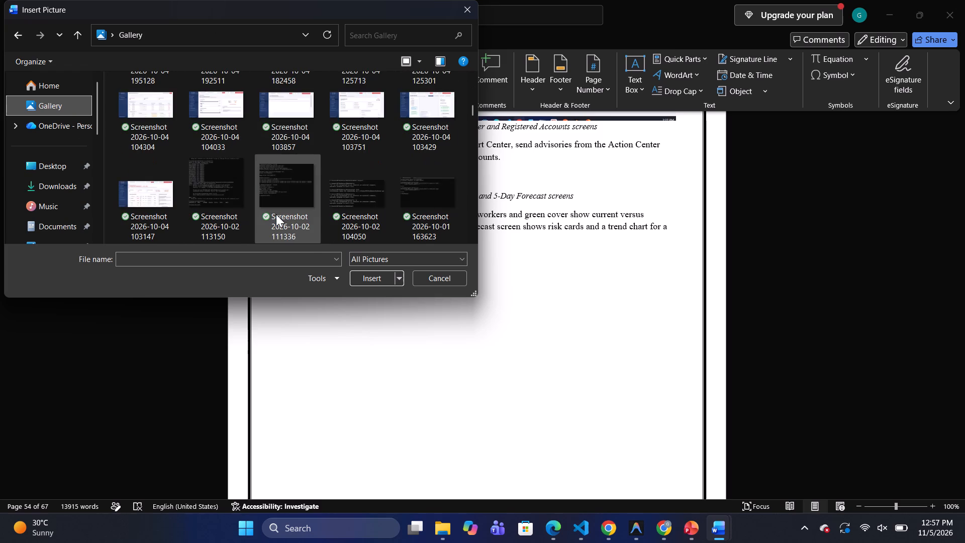
{"action": "scroll", "coordinate": [276, 214], "scroll_direction": "down", "scroll_amount": 1}
{"action": "left_click", "coordinate": [295, 209]}
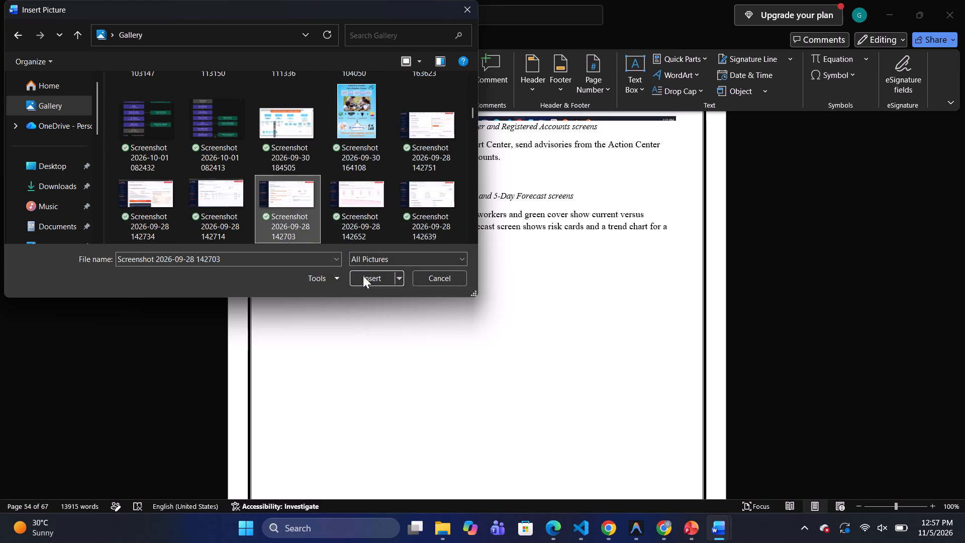
{"action": "left_click", "coordinate": [367, 282]}
Cut the "Insert screenshot: phone view of Safety & Shelter" placeholder box from section 10.7 Mobile / Responsive View.
{"action": "scroll", "coordinate": [454, 347], "scroll_direction": "down", "scroll_amount": 2}
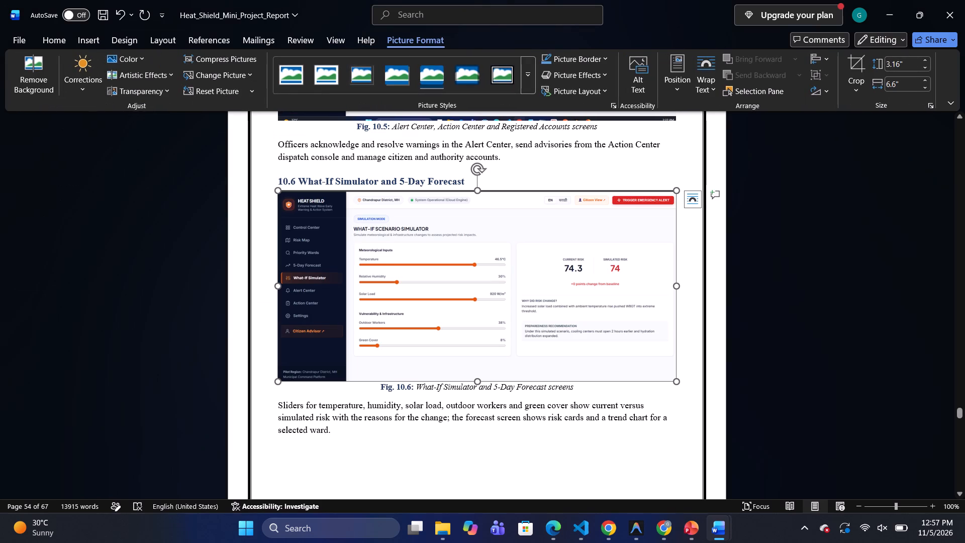
{"action": "scroll", "coordinate": [454, 347], "scroll_direction": "down", "scroll_amount": 2}
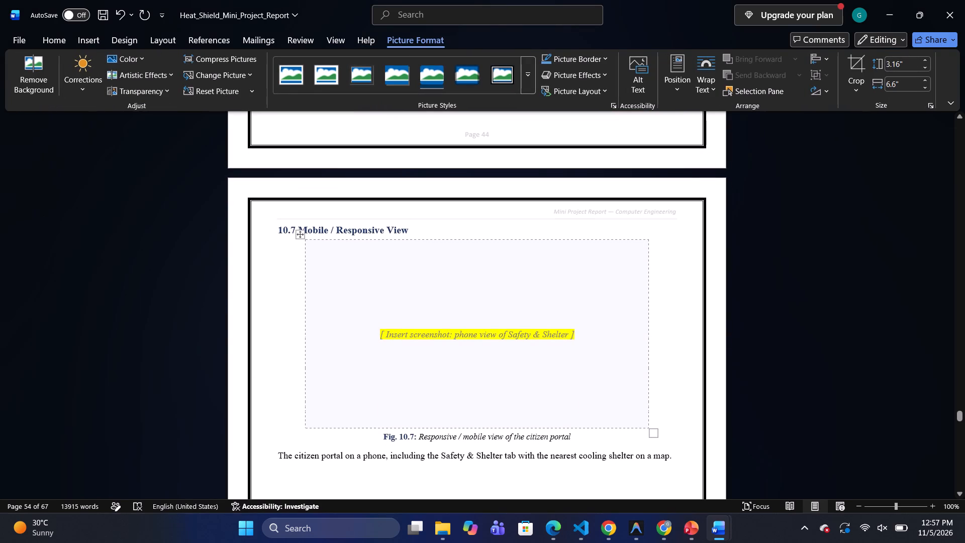
{"action": "scroll", "coordinate": [374, 286], "scroll_direction": "down", "scroll_amount": 1}
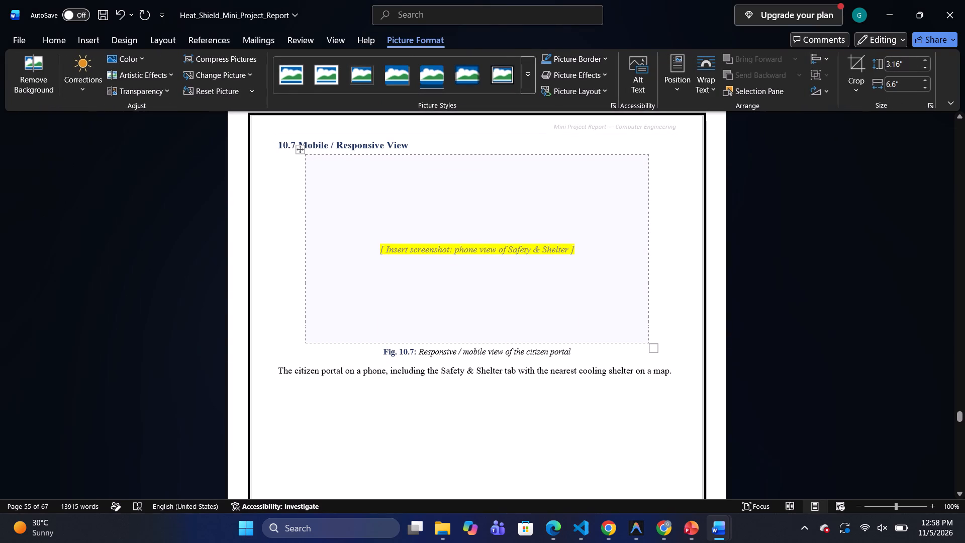
{"action": "left_click", "coordinate": [303, 155]}
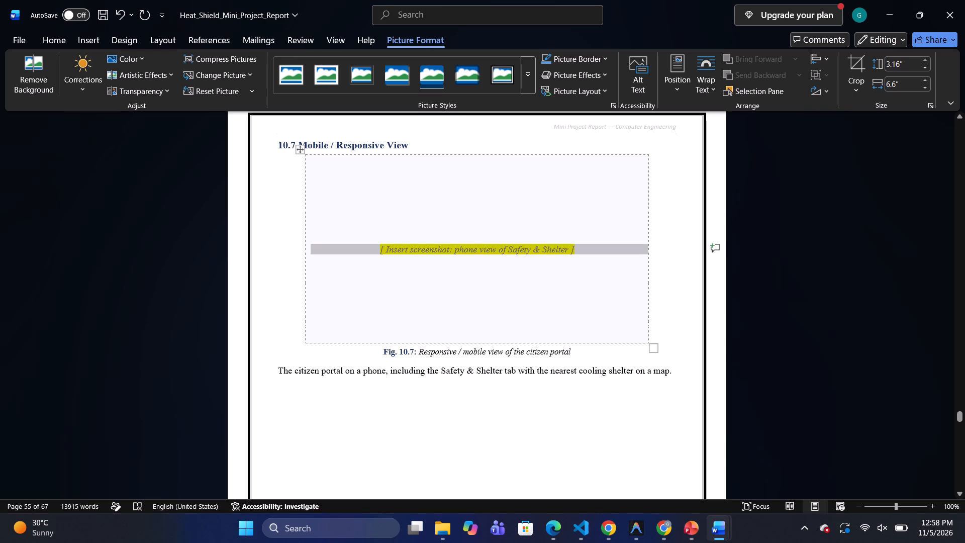
{"action": "right_click", "coordinate": [303, 155]}
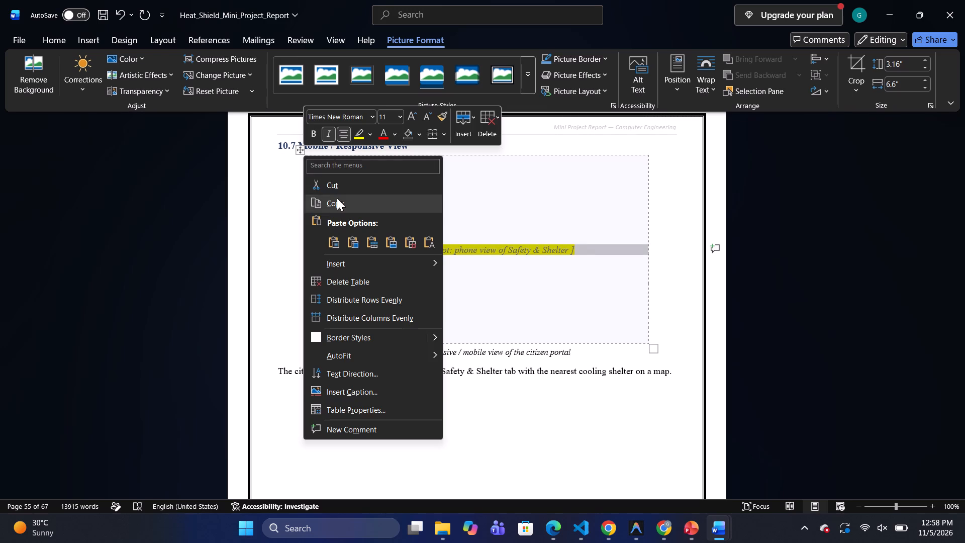
{"action": "left_click", "coordinate": [342, 190]}
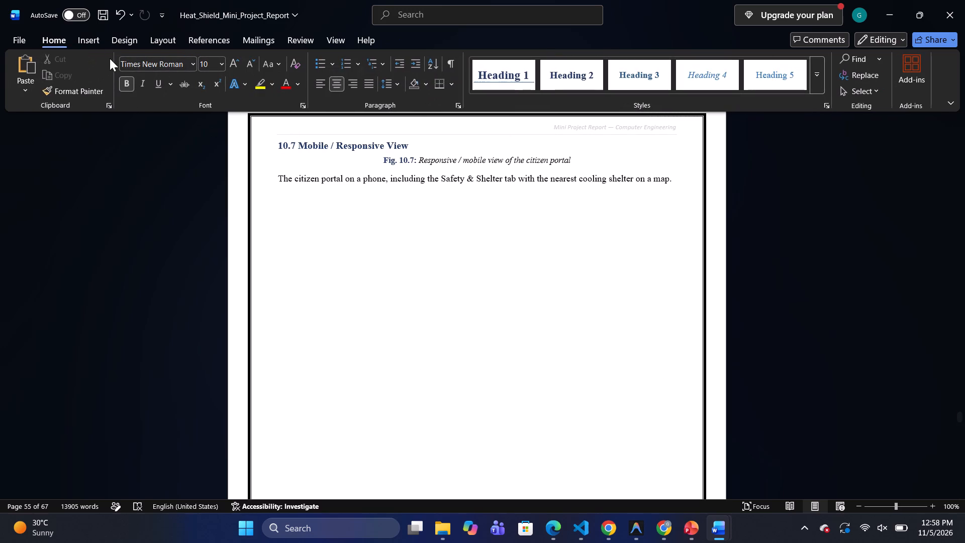
{"action": "left_click", "coordinate": [88, 45]}
{"action": "left_click", "coordinate": [135, 78]}
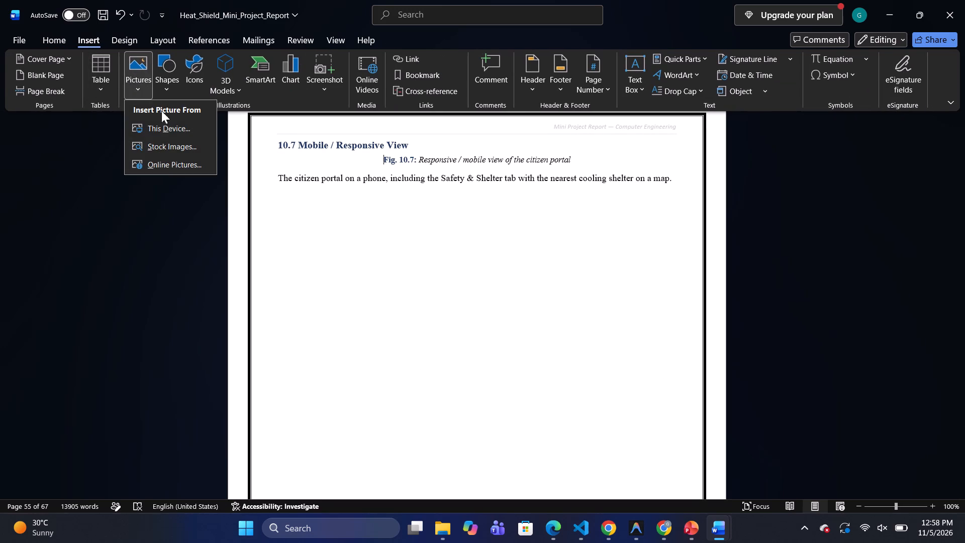
{"action": "left_click", "coordinate": [169, 132]}
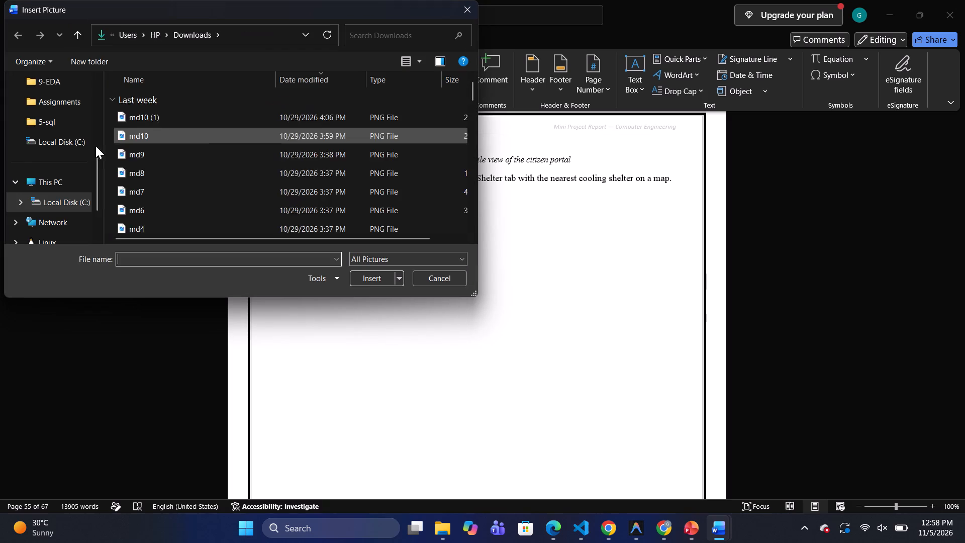
{"action": "scroll", "coordinate": [59, 132], "scroll_direction": "up", "scroll_amount": 9}
{"action": "left_click", "coordinate": [41, 105]}
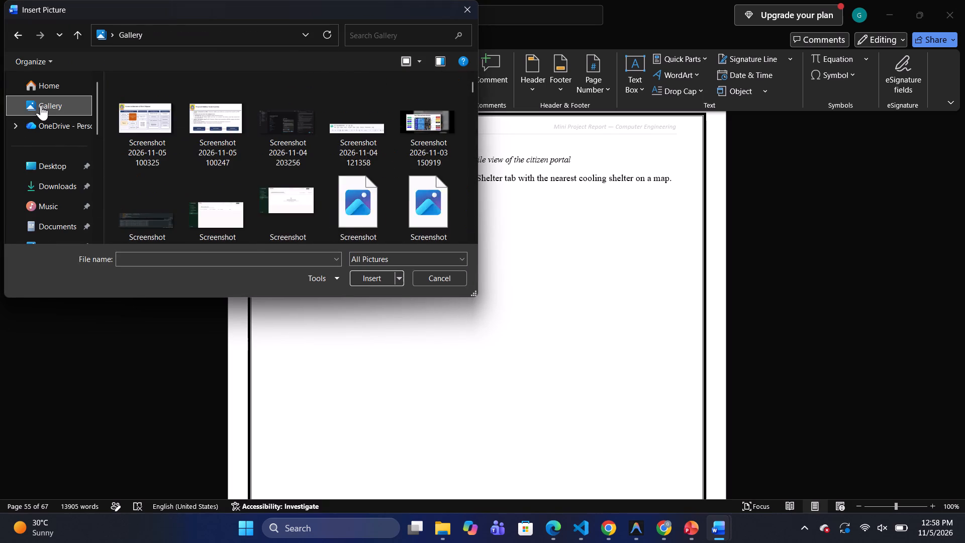
{"action": "scroll", "coordinate": [241, 156], "scroll_direction": "down", "scroll_amount": 5}
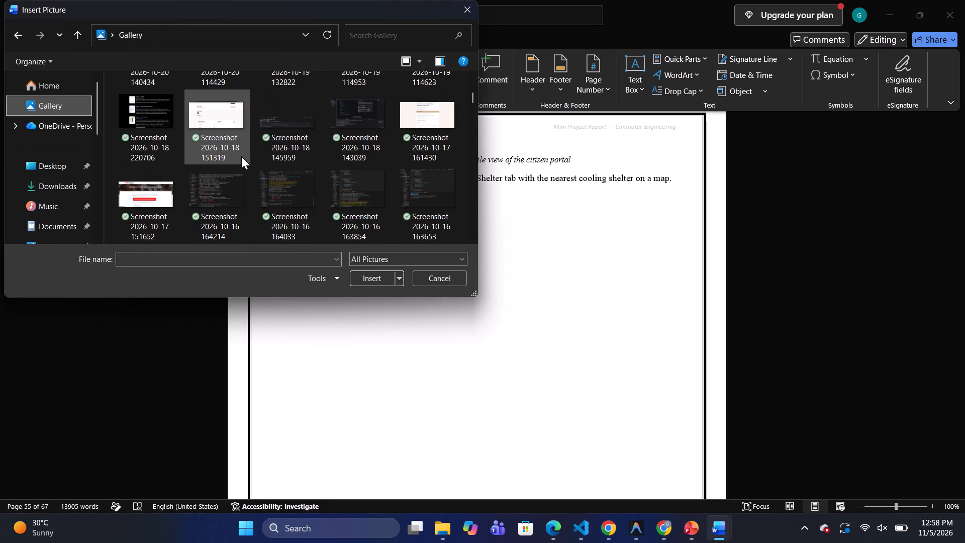
{"action": "scroll", "coordinate": [241, 156], "scroll_direction": "down", "scroll_amount": 3}
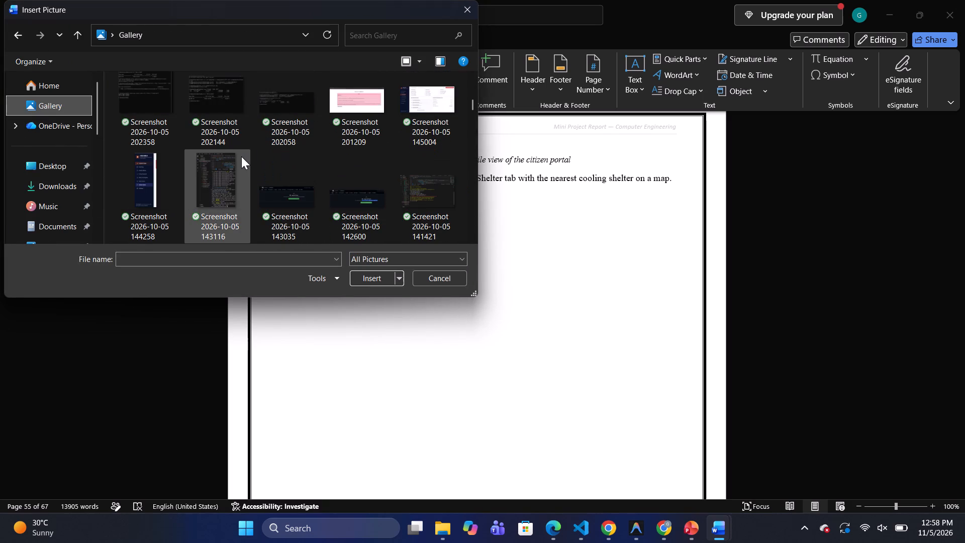
{"action": "scroll", "coordinate": [241, 156], "scroll_direction": "down", "scroll_amount": 2}
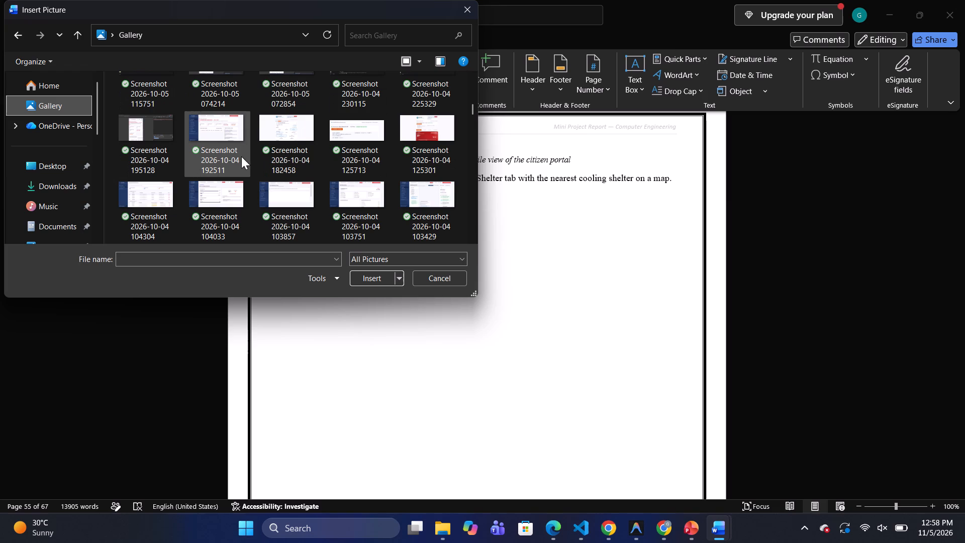
{"action": "scroll", "coordinate": [239, 171], "scroll_direction": "down", "scroll_amount": 2}
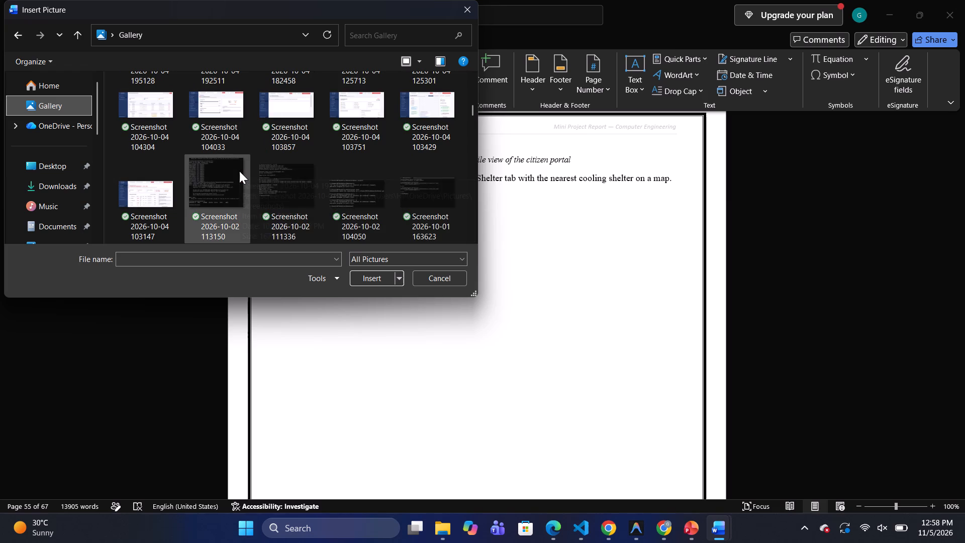
{"action": "scroll", "coordinate": [239, 171], "scroll_direction": "down", "scroll_amount": 1}
{"action": "scroll", "coordinate": [239, 171], "scroll_direction": "up", "scroll_amount": 1}
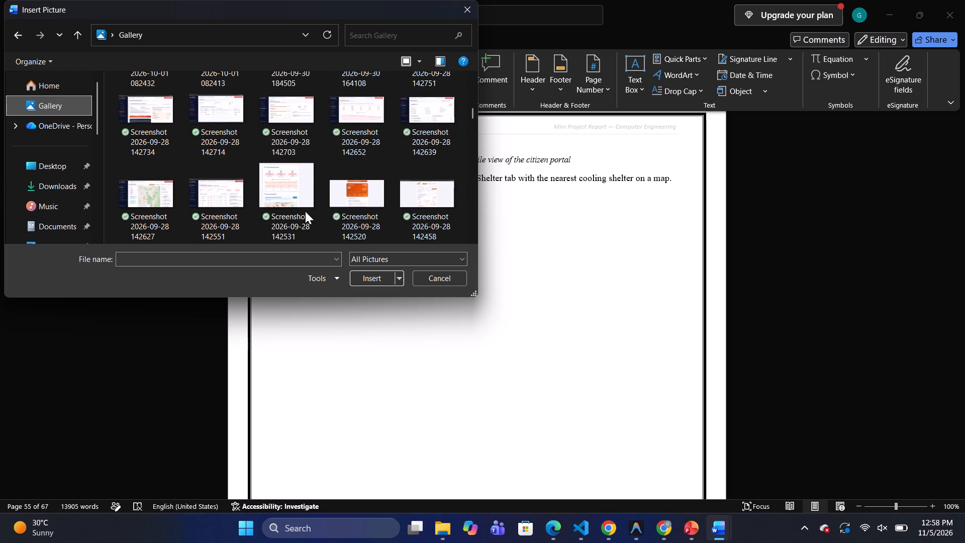
{"action": "left_click", "coordinate": [277, 185]}
{"action": "left_click", "coordinate": [362, 280]}
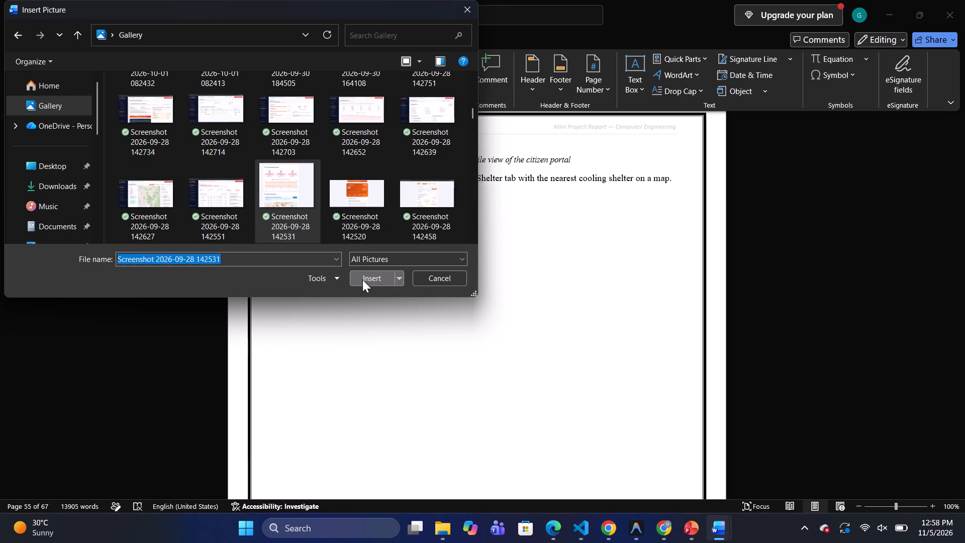
Select the whole table of four student certificate placeholders in section 17.4 Participation Certificate(s).
{"action": "scroll", "coordinate": [452, 330], "scroll_direction": "down", "scroll_amount": 2}
{"action": "scroll", "coordinate": [452, 330], "scroll_direction": "right", "scroll_amount": 1}
{"action": "scroll", "coordinate": [452, 330], "scroll_direction": "down", "scroll_amount": 4}
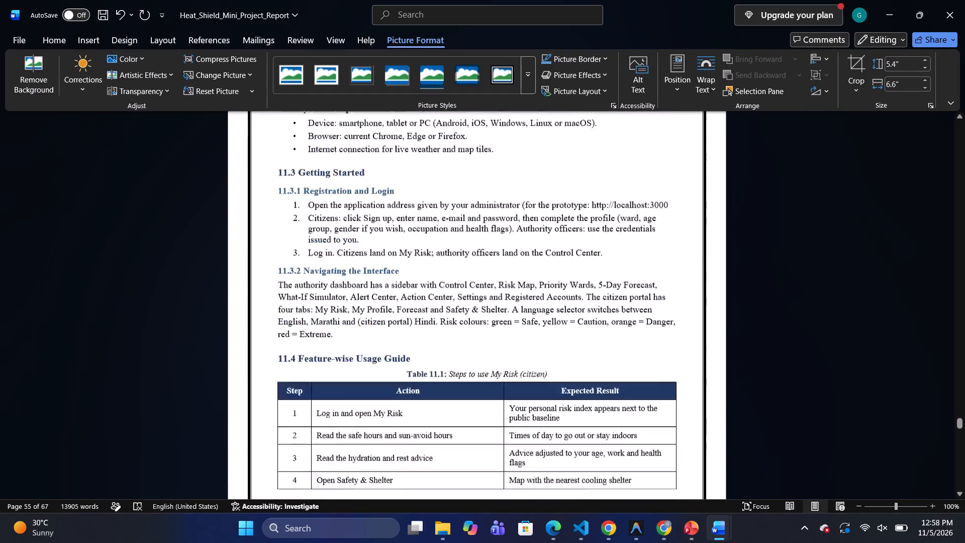
{"action": "scroll", "coordinate": [452, 330], "scroll_direction": "down", "scroll_amount": 4}
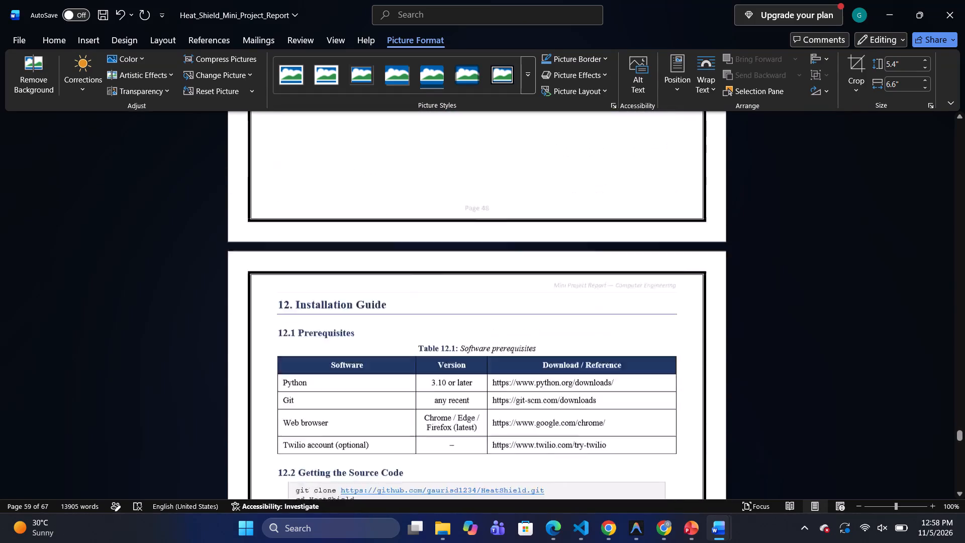
{"action": "scroll", "coordinate": [452, 330], "scroll_direction": "down", "scroll_amount": 3}
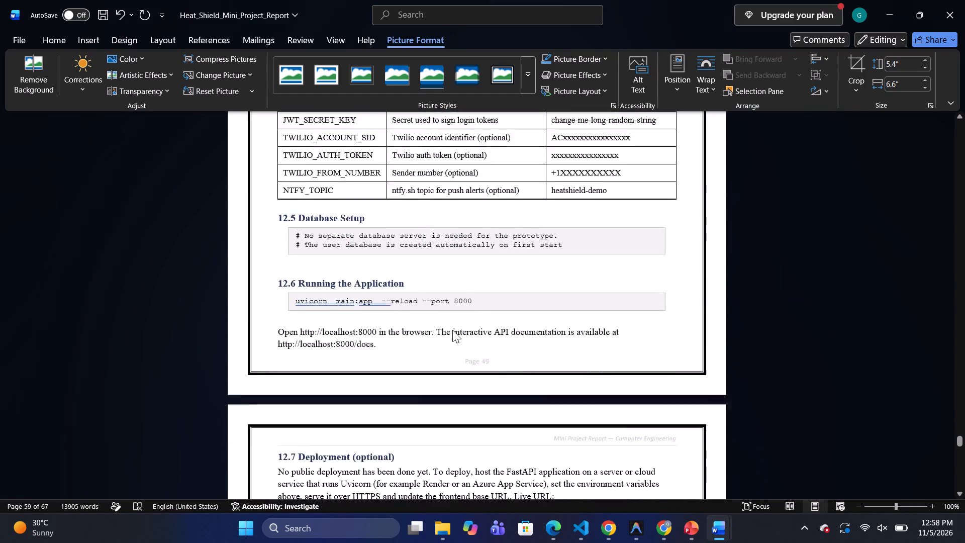
{"action": "scroll", "coordinate": [452, 330], "scroll_direction": "down", "scroll_amount": 5}
{"action": "scroll", "coordinate": [452, 330], "scroll_direction": "up", "scroll_amount": 3}
{"action": "scroll", "coordinate": [452, 330], "scroll_direction": "down", "scroll_amount": 1}
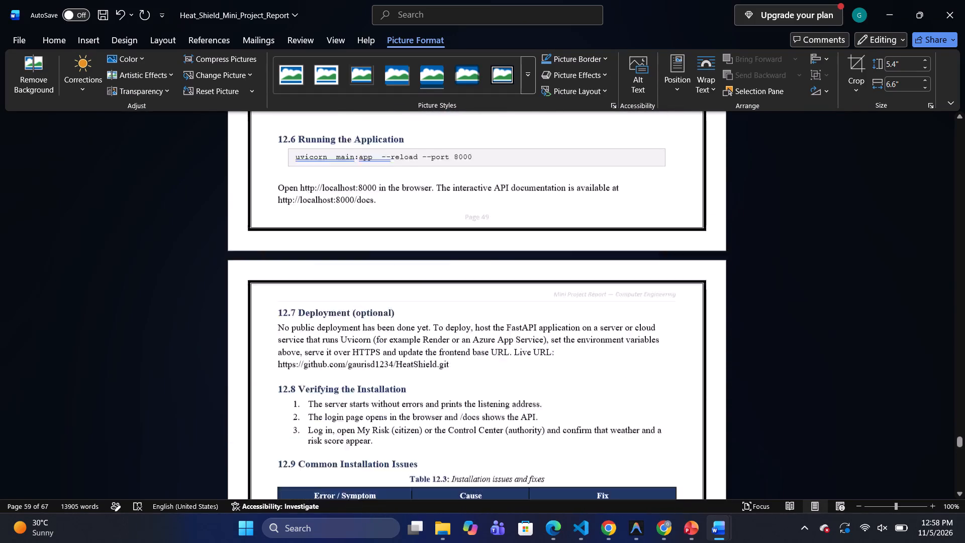
{"action": "scroll", "coordinate": [452, 330], "scroll_direction": "down", "scroll_amount": 4}
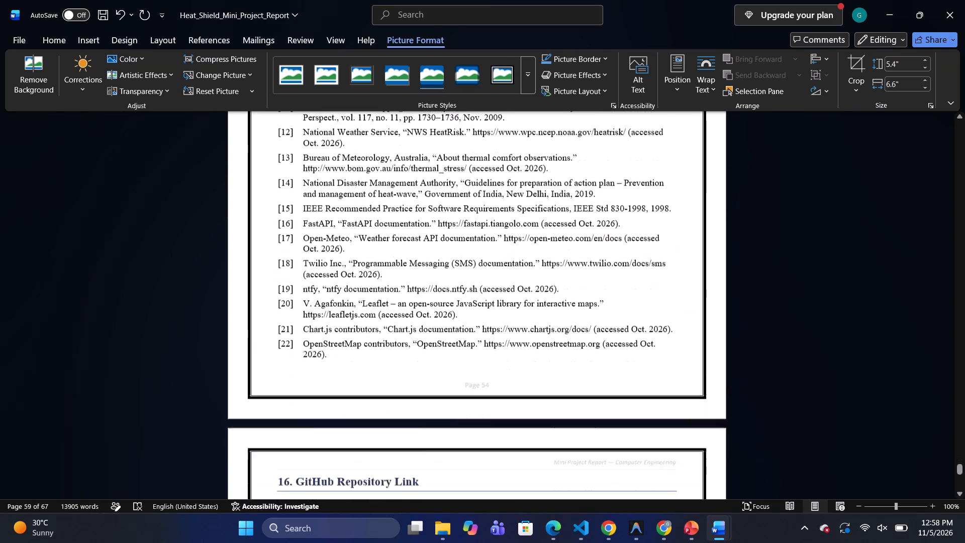
{"action": "scroll", "coordinate": [452, 330], "scroll_direction": "down", "scroll_amount": 1}
{"action": "scroll", "coordinate": [452, 330], "scroll_direction": "right", "scroll_amount": 1}
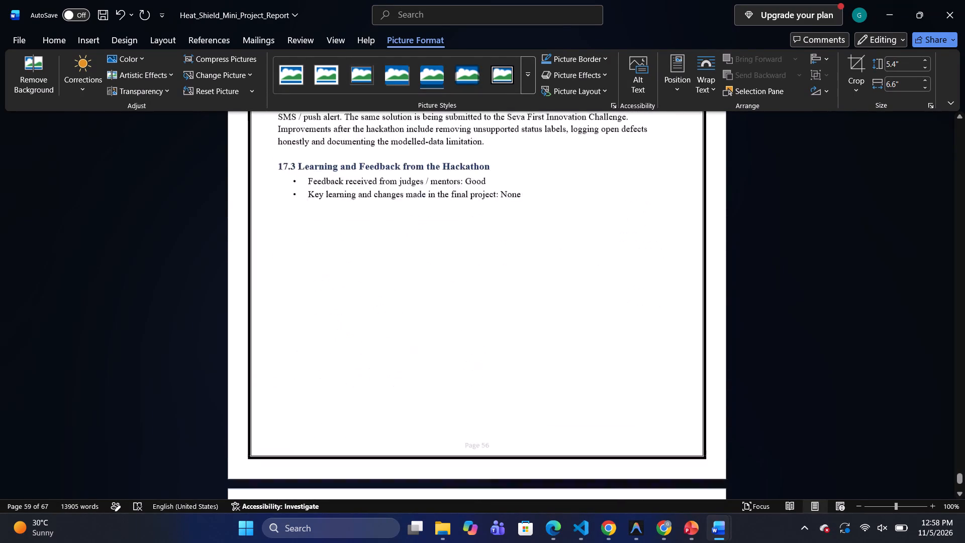
{"action": "scroll", "coordinate": [452, 330], "scroll_direction": "right", "scroll_amount": 1}
{"action": "scroll", "coordinate": [452, 330], "scroll_direction": "down", "scroll_amount": 3}
{"action": "scroll", "coordinate": [452, 330], "scroll_direction": "up", "scroll_amount": 1}
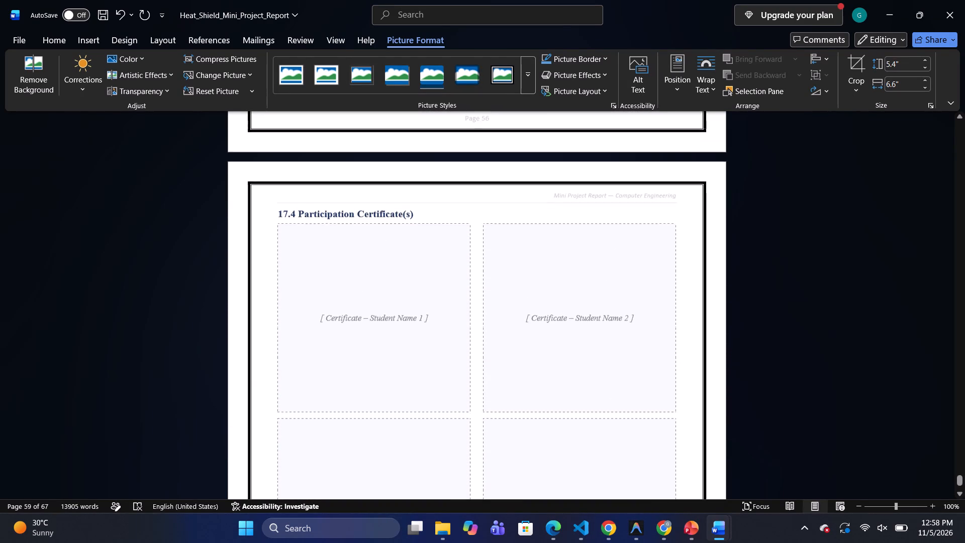
{"action": "scroll", "coordinate": [452, 330], "scroll_direction": "up", "scroll_amount": 1}
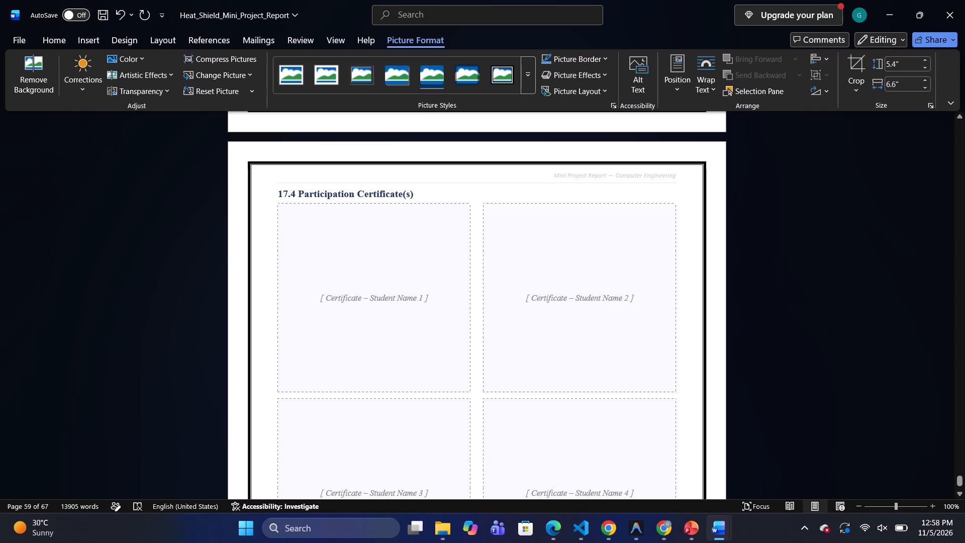
{"action": "scroll", "coordinate": [432, 340], "scroll_direction": "down", "scroll_amount": 2}
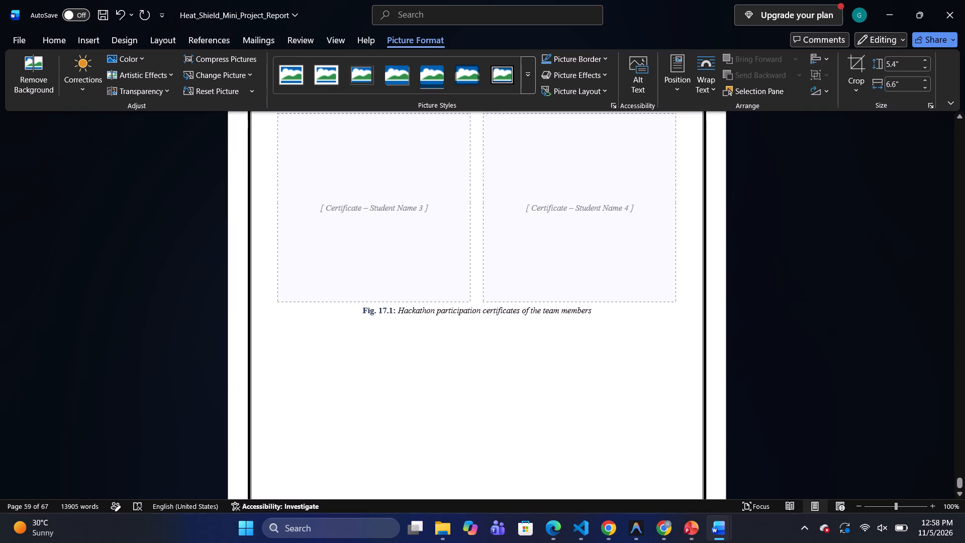
{"action": "scroll", "coordinate": [432, 340], "scroll_direction": "up", "scroll_amount": 1}
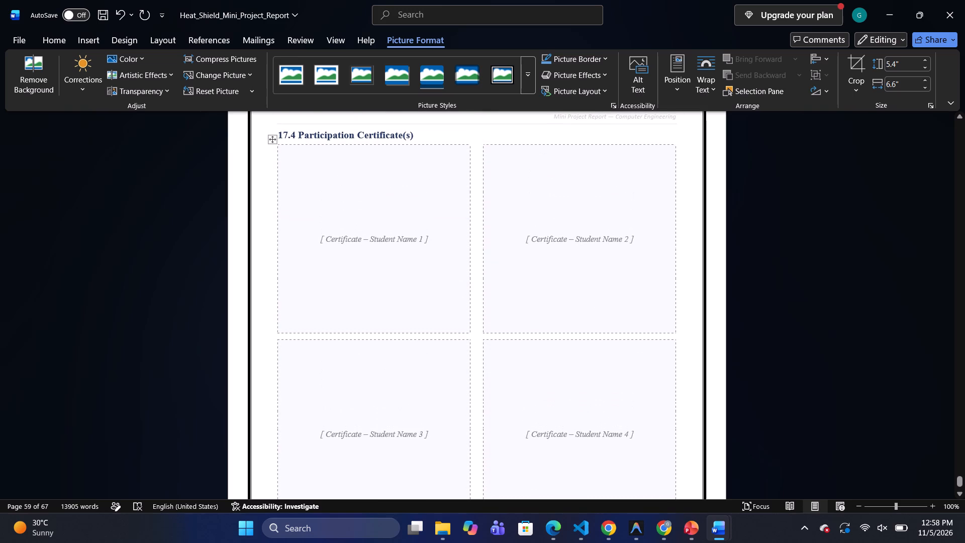
{"action": "left_click", "coordinate": [272, 140]}
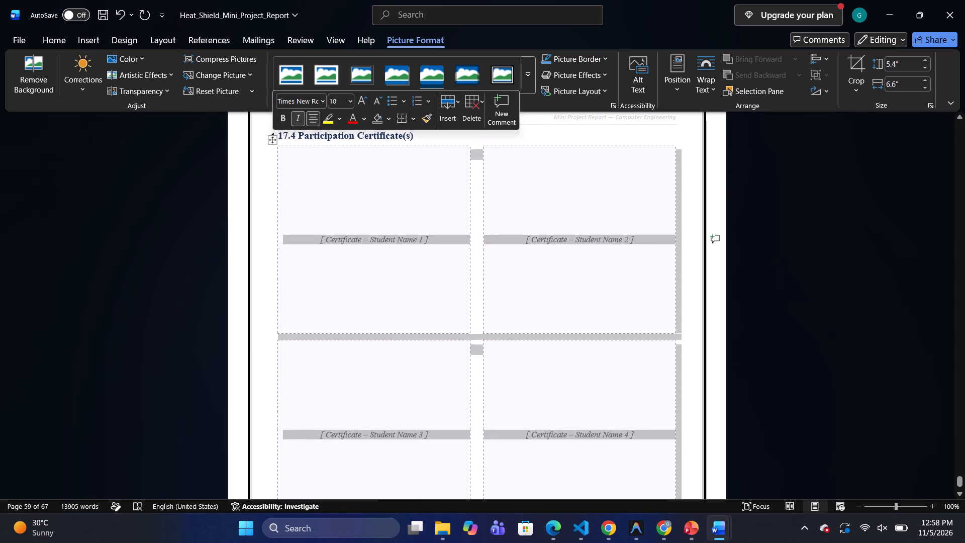
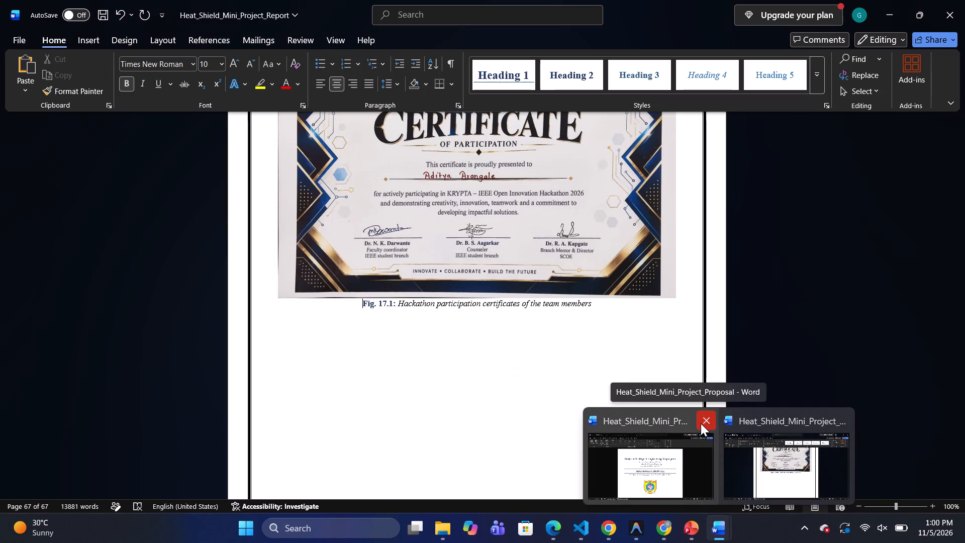
Try to close the Heat_Shield_Mini_Project_Proposal document, bringing its window to the front.
{"action": "left_click", "coordinate": [701, 423]}
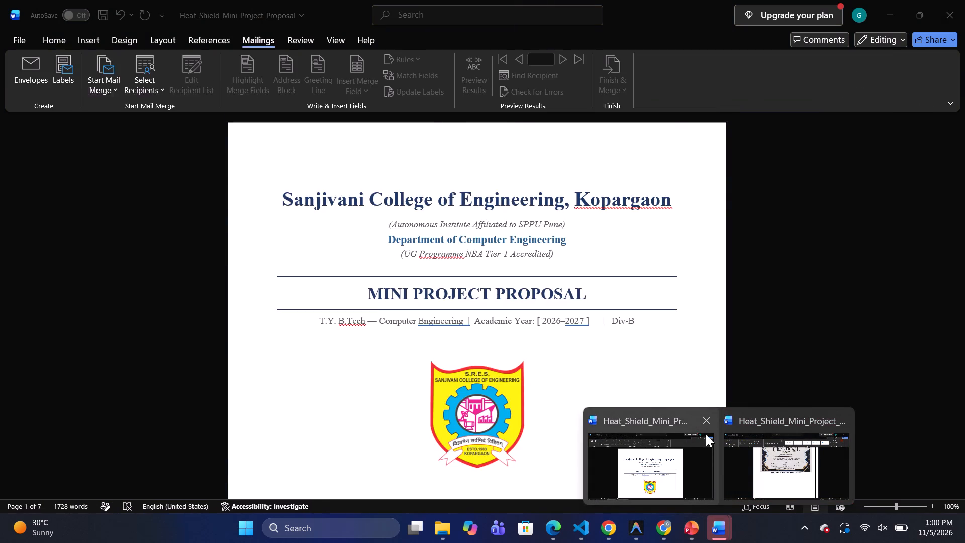
{"action": "left_click", "coordinate": [706, 425]}
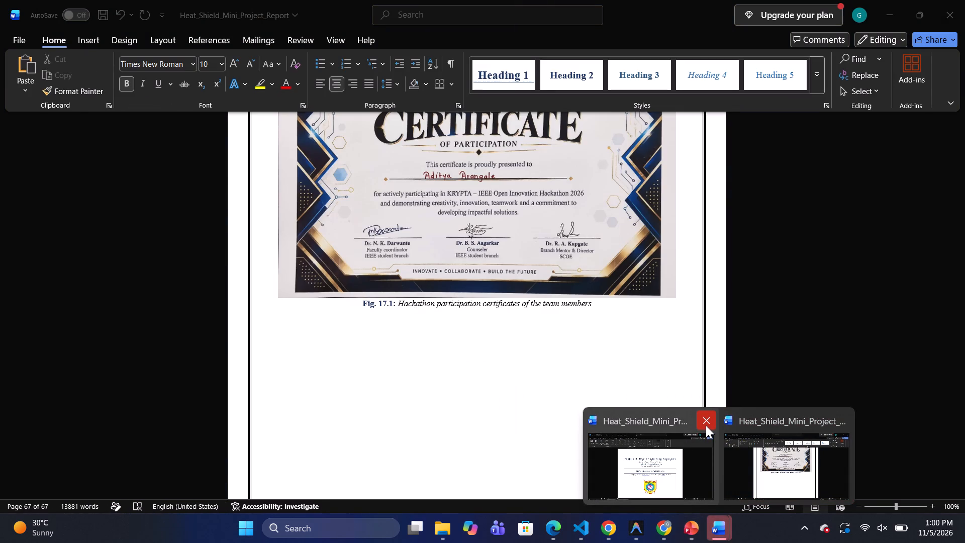
{"action": "left_click", "coordinate": [707, 413]}
{"action": "left_click", "coordinate": [681, 454]}
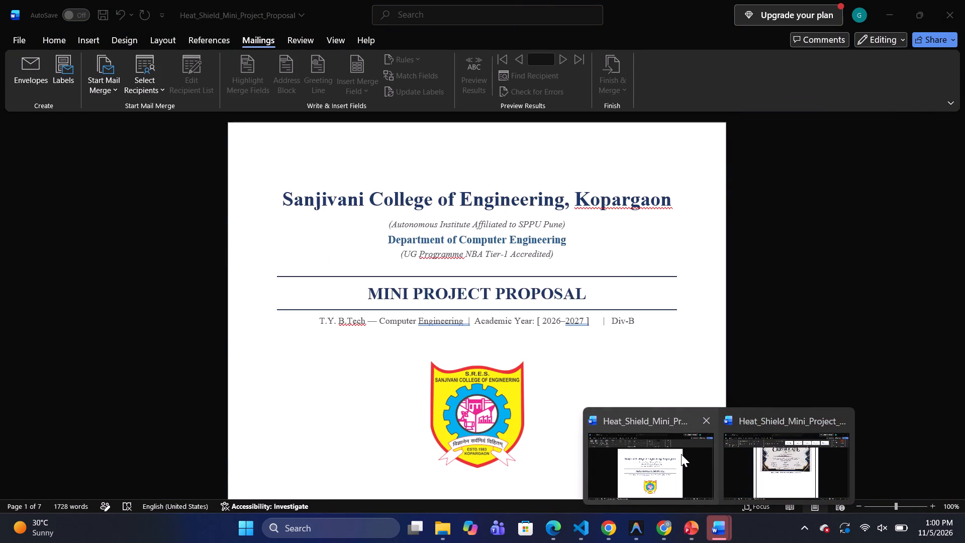
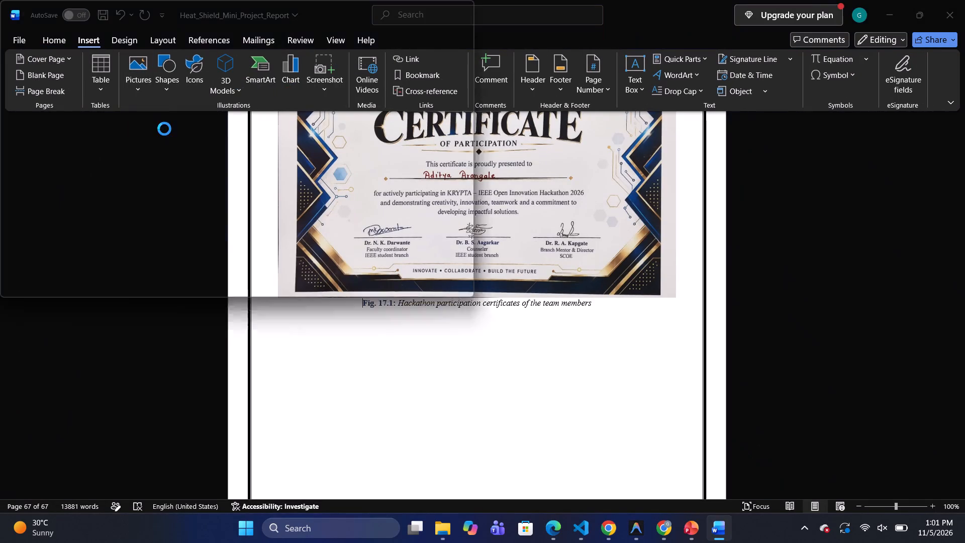
Insert the picture "WhatsApp Image 2026-11-05 at 12.59.54 PM" from Downloads, directly above the Fig. 17.1 participation certificates caption.
{"action": "left_click", "coordinate": [148, 120]}
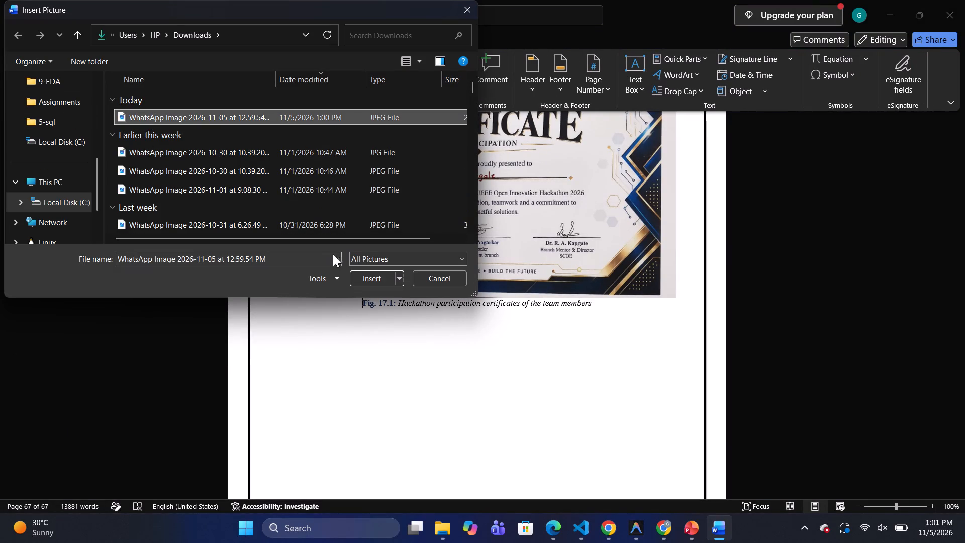
{"action": "left_click", "coordinate": [363, 271]}
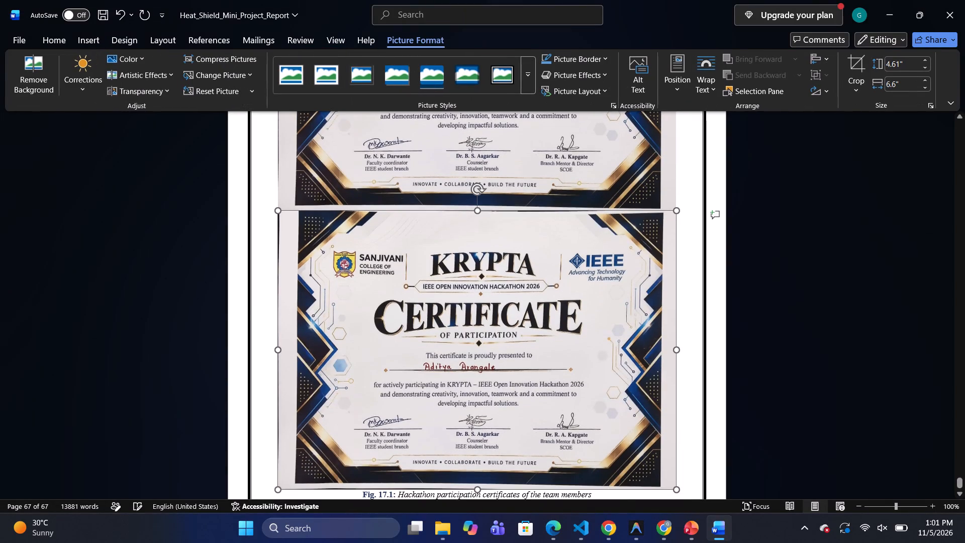
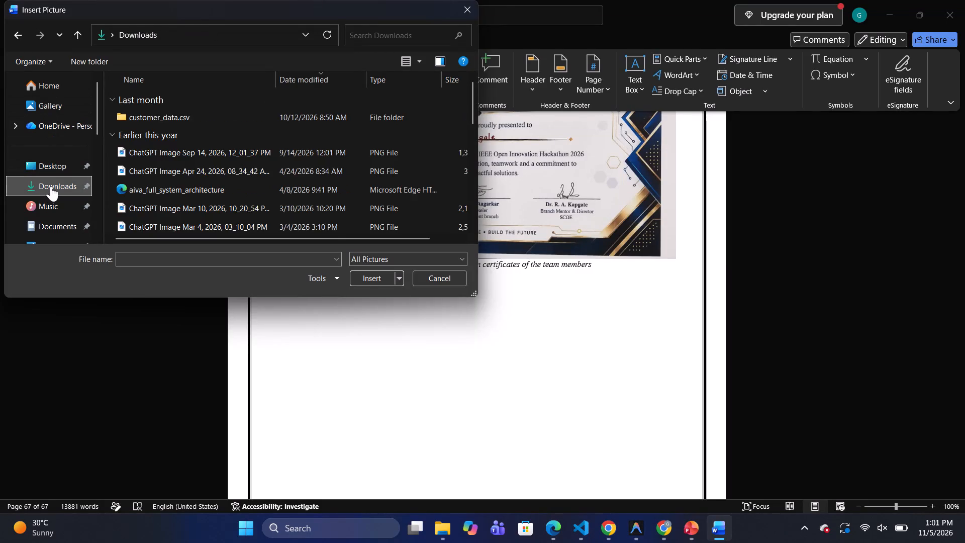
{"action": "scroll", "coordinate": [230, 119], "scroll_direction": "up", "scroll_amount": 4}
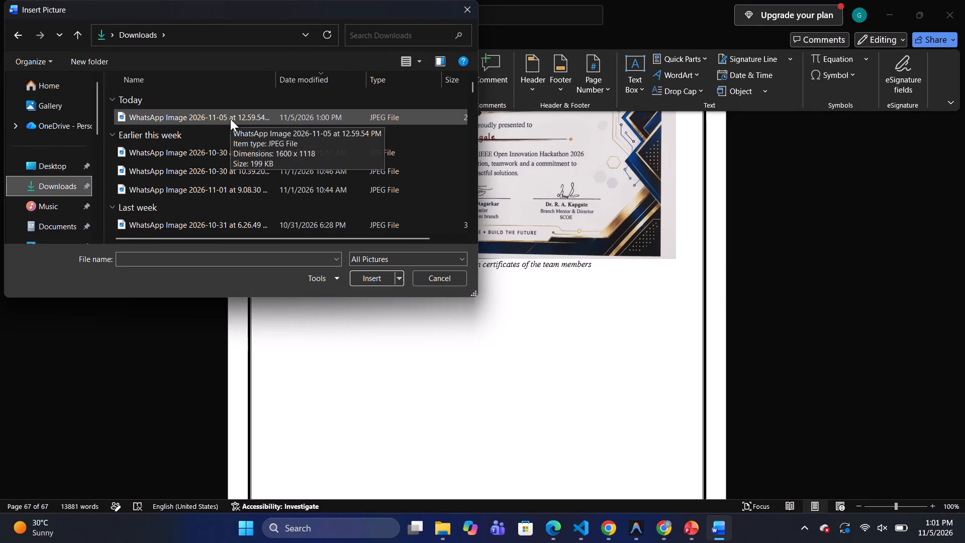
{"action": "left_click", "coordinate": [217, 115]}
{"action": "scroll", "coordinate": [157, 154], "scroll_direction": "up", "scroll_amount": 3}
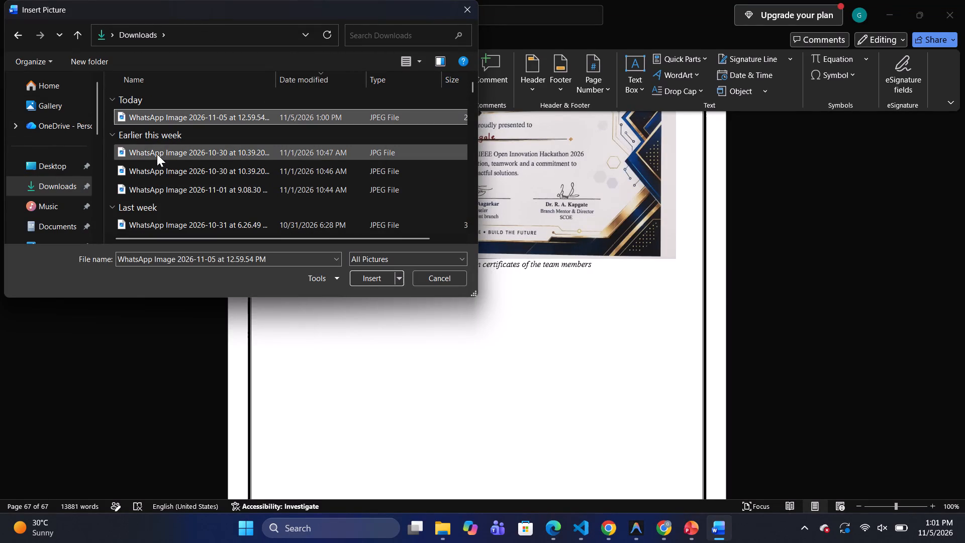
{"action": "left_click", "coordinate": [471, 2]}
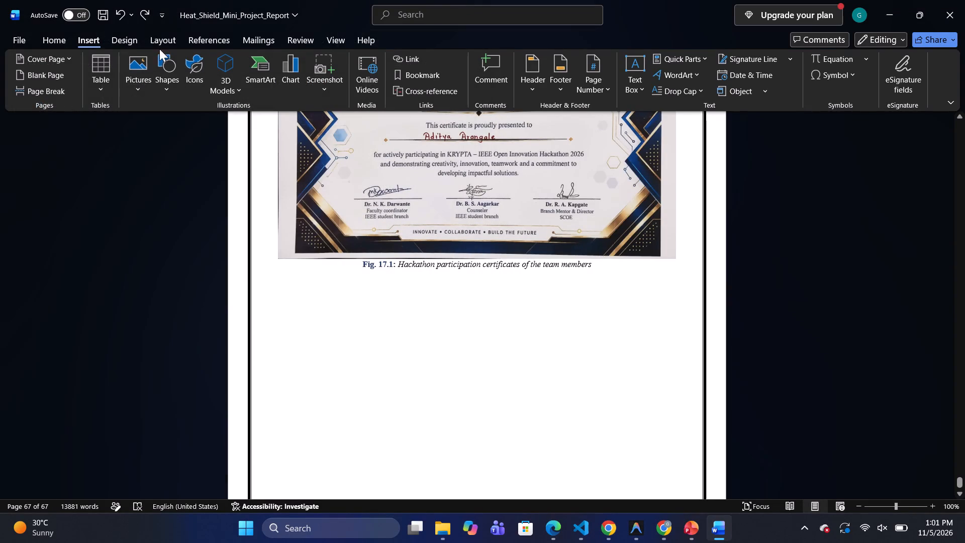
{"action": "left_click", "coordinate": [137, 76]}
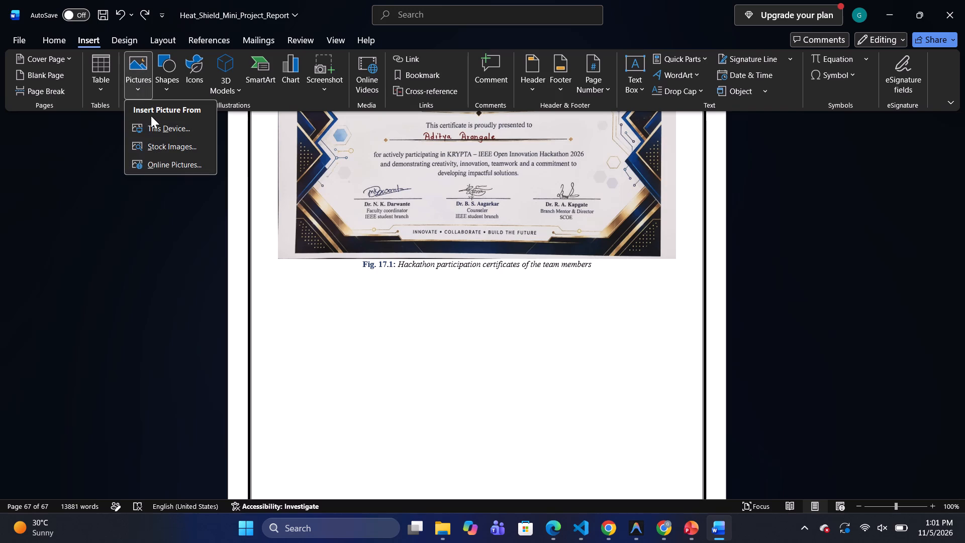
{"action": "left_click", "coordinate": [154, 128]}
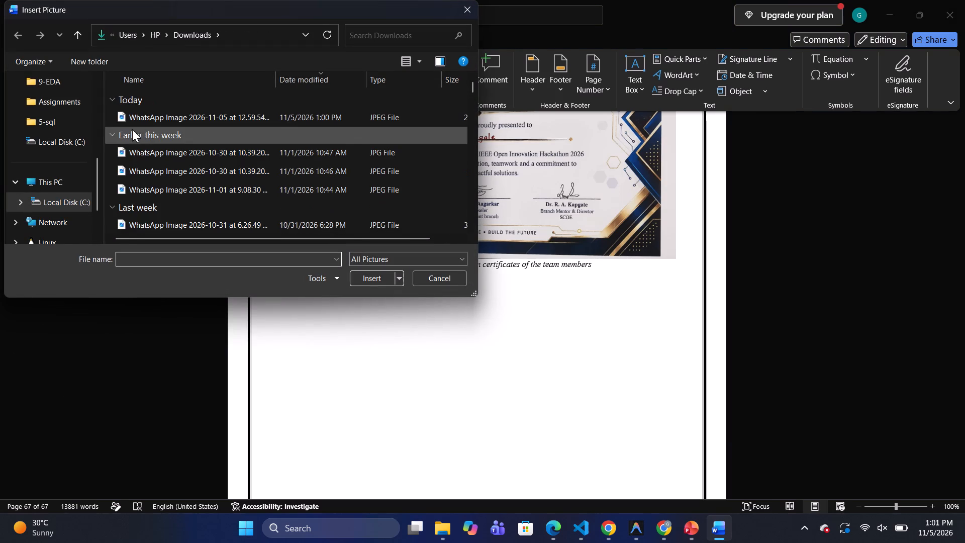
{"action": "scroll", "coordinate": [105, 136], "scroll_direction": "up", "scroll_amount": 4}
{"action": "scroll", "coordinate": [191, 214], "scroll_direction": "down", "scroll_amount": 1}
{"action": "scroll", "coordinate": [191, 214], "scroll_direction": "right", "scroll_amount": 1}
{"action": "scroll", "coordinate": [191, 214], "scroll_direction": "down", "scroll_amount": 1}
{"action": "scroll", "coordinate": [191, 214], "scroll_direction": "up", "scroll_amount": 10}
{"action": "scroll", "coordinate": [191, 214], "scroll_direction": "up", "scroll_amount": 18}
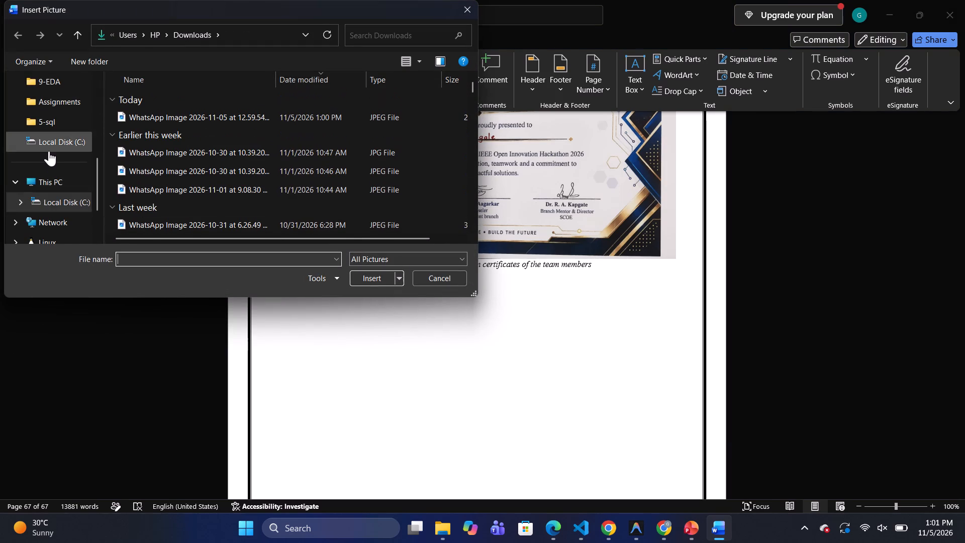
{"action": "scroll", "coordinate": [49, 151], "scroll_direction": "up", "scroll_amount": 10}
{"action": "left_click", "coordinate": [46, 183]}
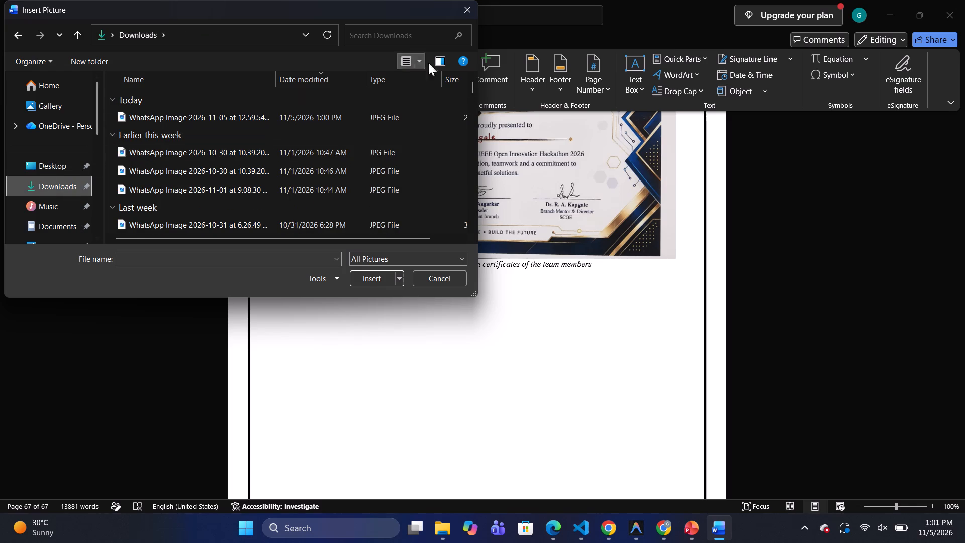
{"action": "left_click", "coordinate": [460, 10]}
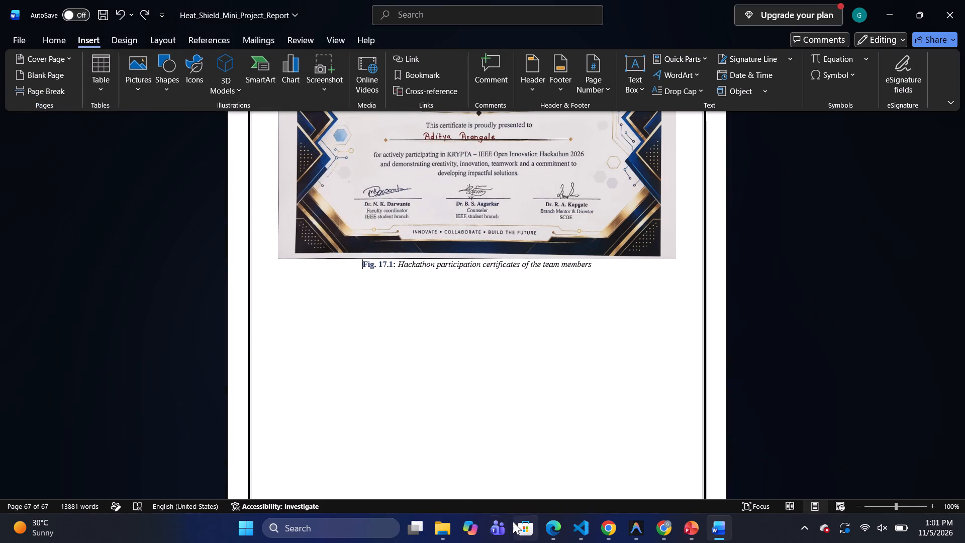
Switch to File Explorer and open the "AI Nexus Hackathon Certificate" PDF from the Downloads folder.
{"action": "left_click", "coordinate": [446, 536]}
{"action": "scroll", "coordinate": [239, 173], "scroll_direction": "up", "scroll_amount": 15}
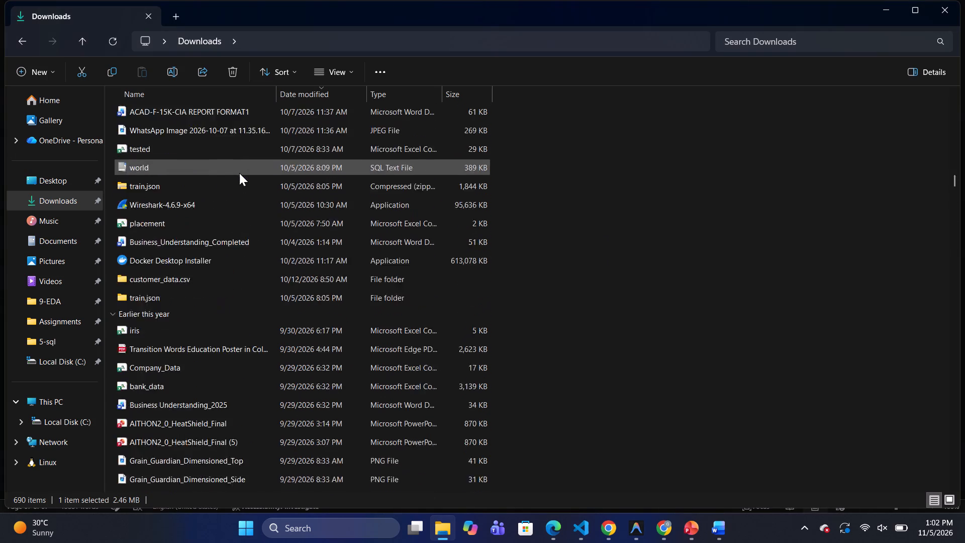
{"action": "scroll", "coordinate": [239, 173], "scroll_direction": "up", "scroll_amount": 16}
{"action": "left_click", "coordinate": [214, 148]}
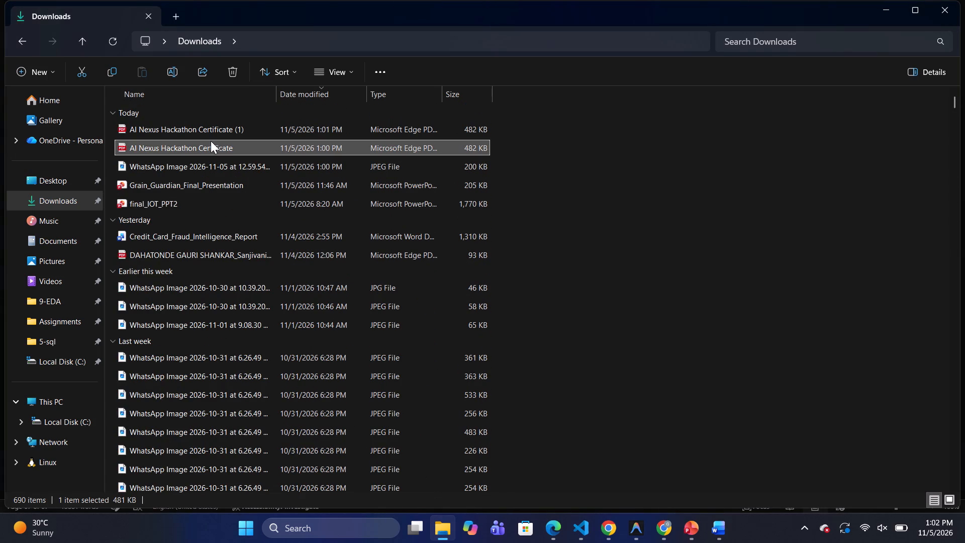
{"action": "double_click", "coordinate": [211, 141]}
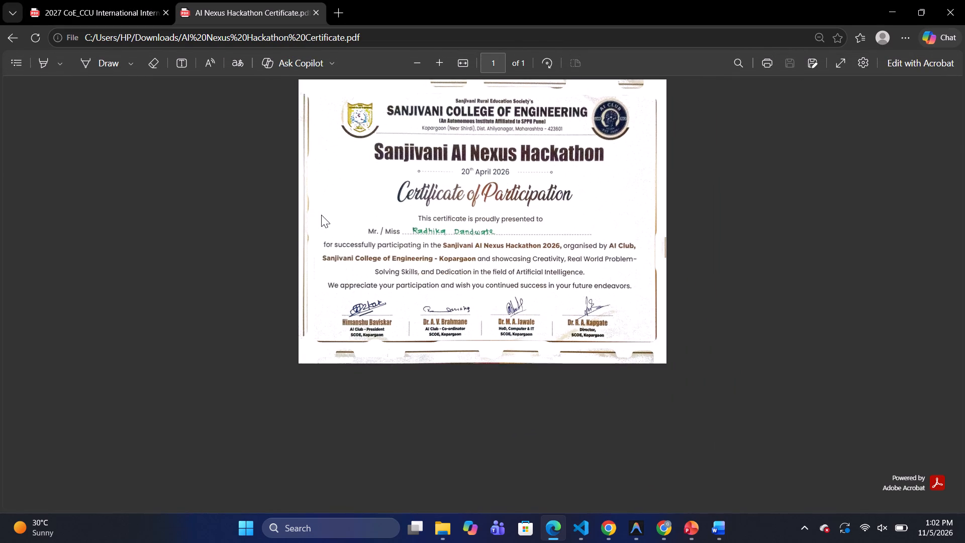
Capture a rectangular screen snip of the whole Sanjivani AI Nexus Hackathon participation certificate.
{"action": "key", "text": "Print"}
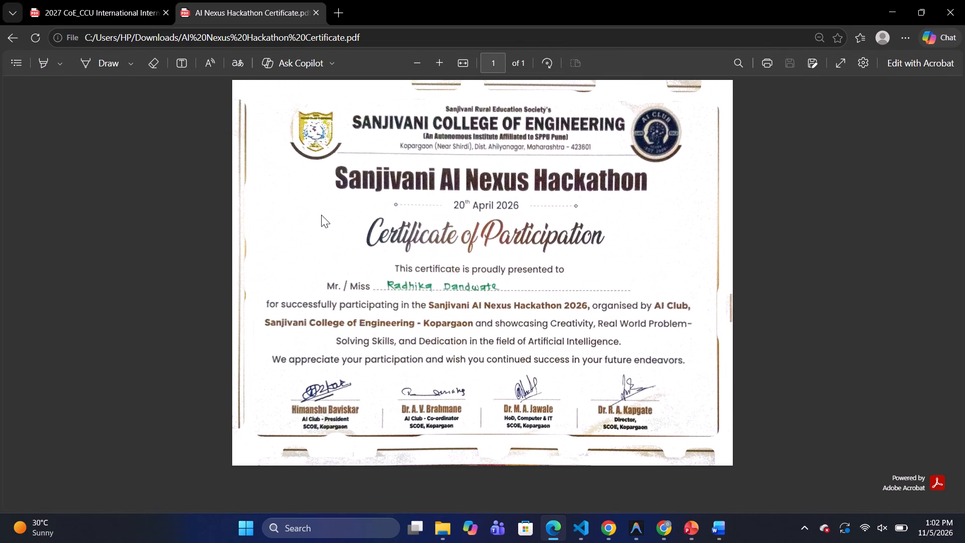
{"action": "left_click_drag", "start_coordinate": [222, 78], "coordinate": [746, 473]}
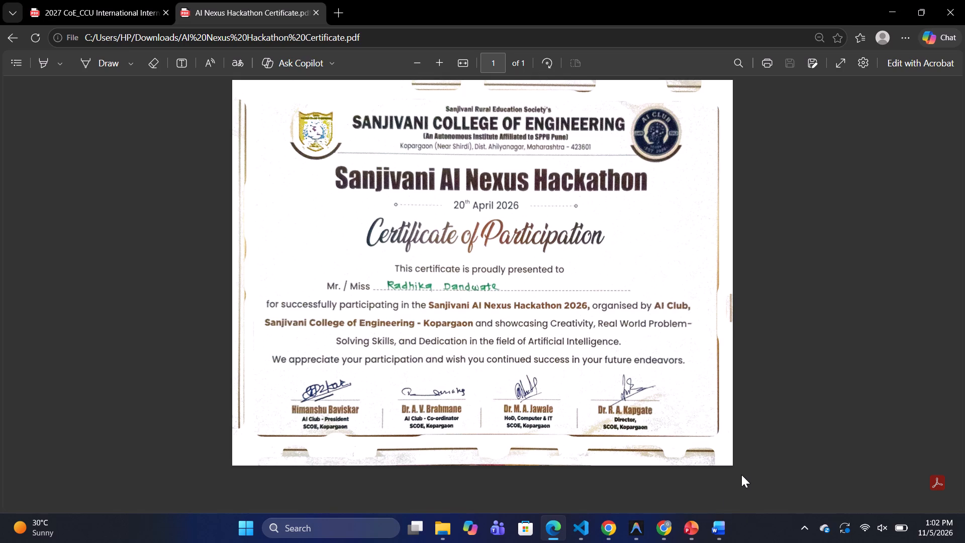
Switch to the Heat Shield report in Word and paste the copied Sanjivani AI Nexus Hackathon certificate screenshot above the Fig. 17.1 caption.
{"action": "left_click", "coordinate": [720, 534]}
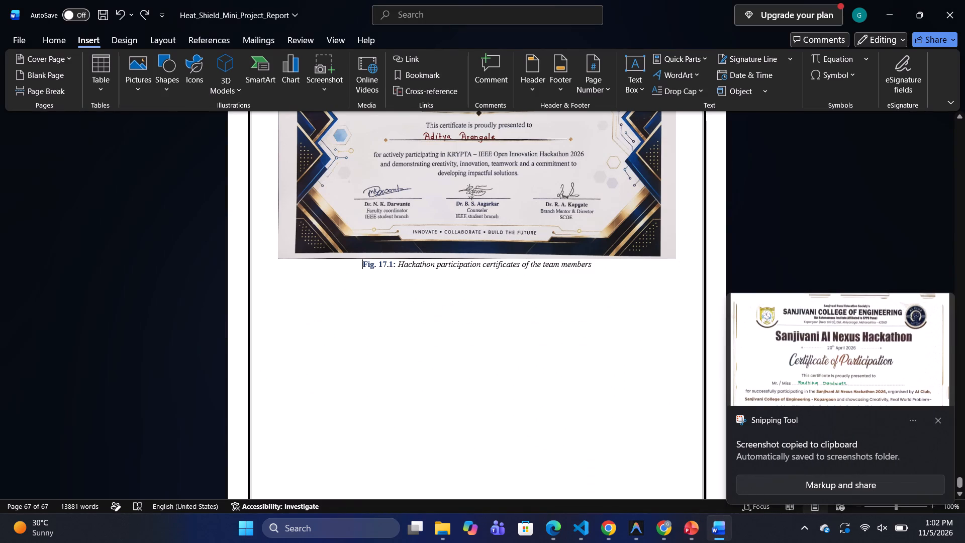
{"action": "key", "text": "ctrl+v"}
{"action": "scroll", "coordinate": [496, 363], "scroll_direction": "down", "scroll_amount": 9}
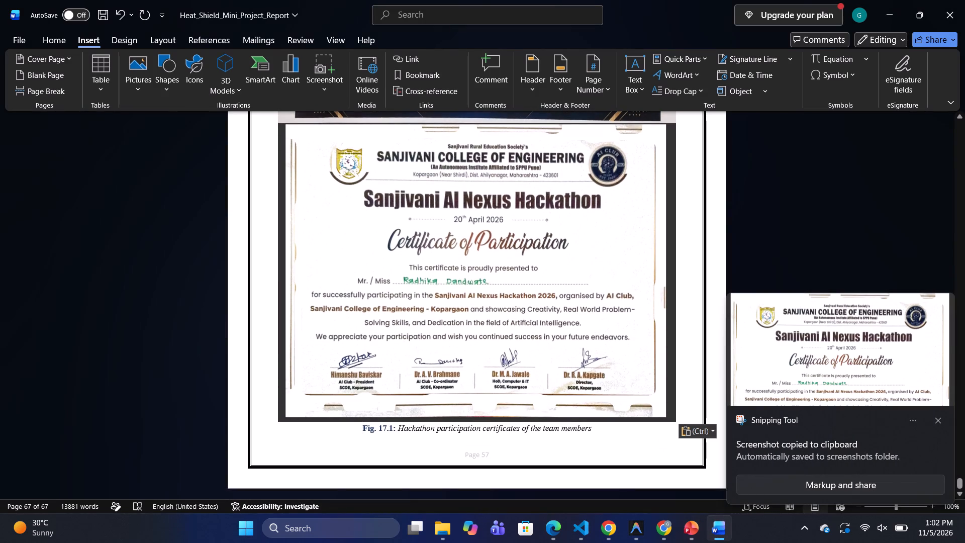
{"action": "scroll", "coordinate": [496, 363], "scroll_direction": "down", "scroll_amount": 6}
{"action": "left_click", "coordinate": [803, 241]}
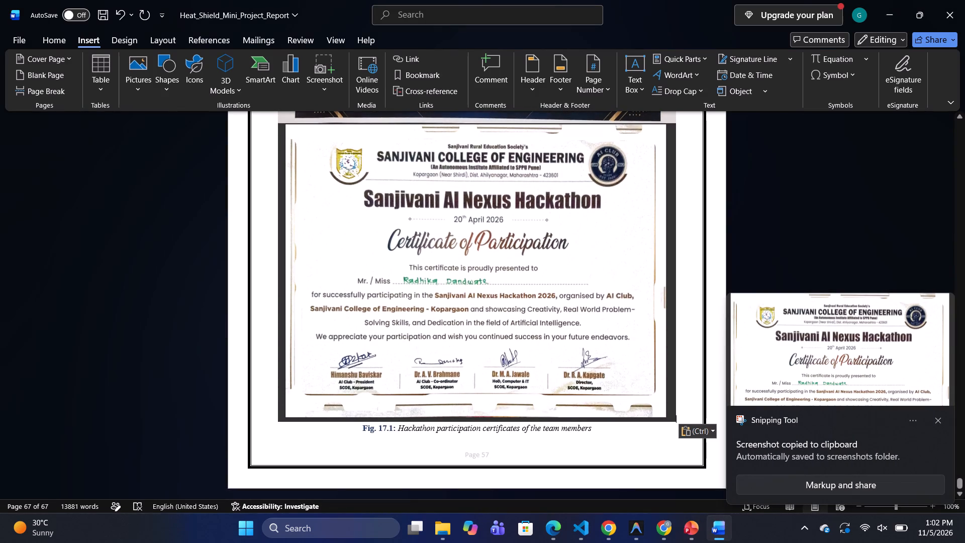
{"action": "left_click", "coordinate": [803, 241]}
{"action": "left_click", "coordinate": [937, 419]}
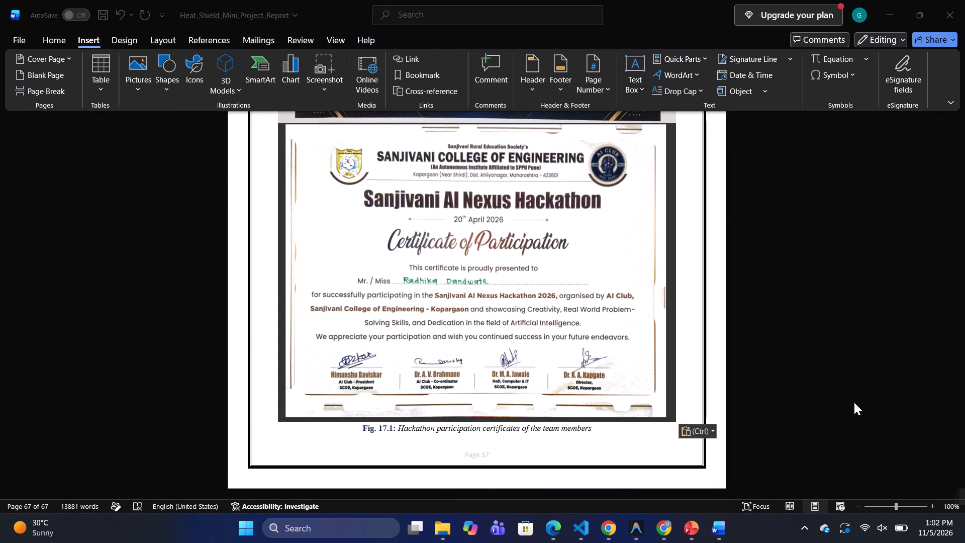
Review the report's closing pages, from the references through sections 16 and 17, for content that still needs filling in.
{"action": "scroll", "coordinate": [854, 402], "scroll_direction": "down", "scroll_amount": 17}
{"action": "scroll", "coordinate": [854, 402], "scroll_direction": "up", "scroll_amount": 7}
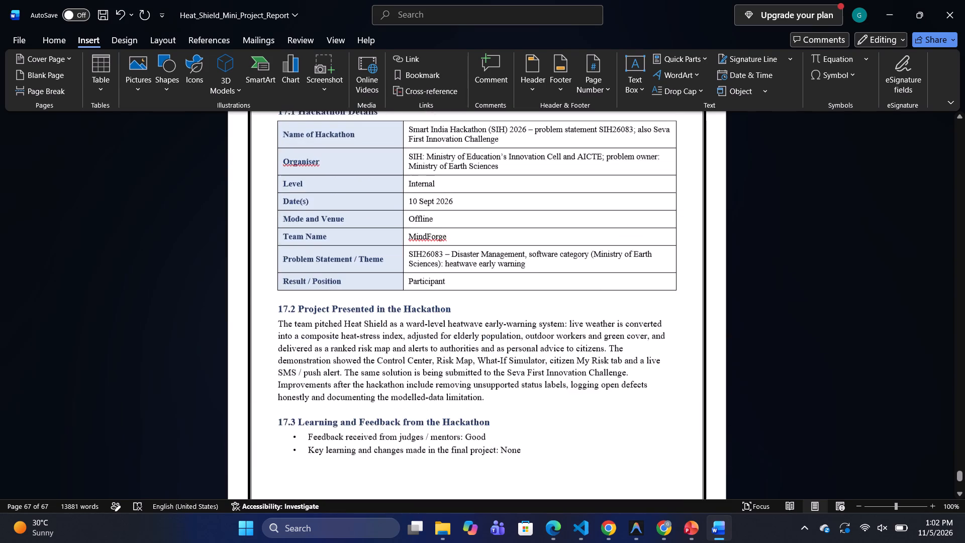
{"action": "scroll", "coordinate": [854, 402], "scroll_direction": "up", "scroll_amount": 3}
{"action": "scroll", "coordinate": [854, 402], "scroll_direction": "right", "scroll_amount": 1}
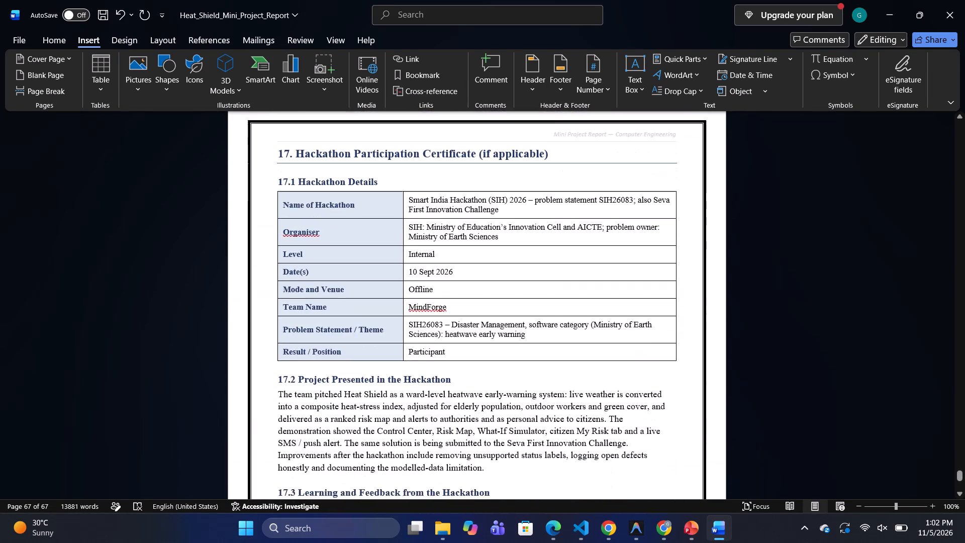
{"action": "scroll", "coordinate": [854, 402], "scroll_direction": "down", "scroll_amount": 10}
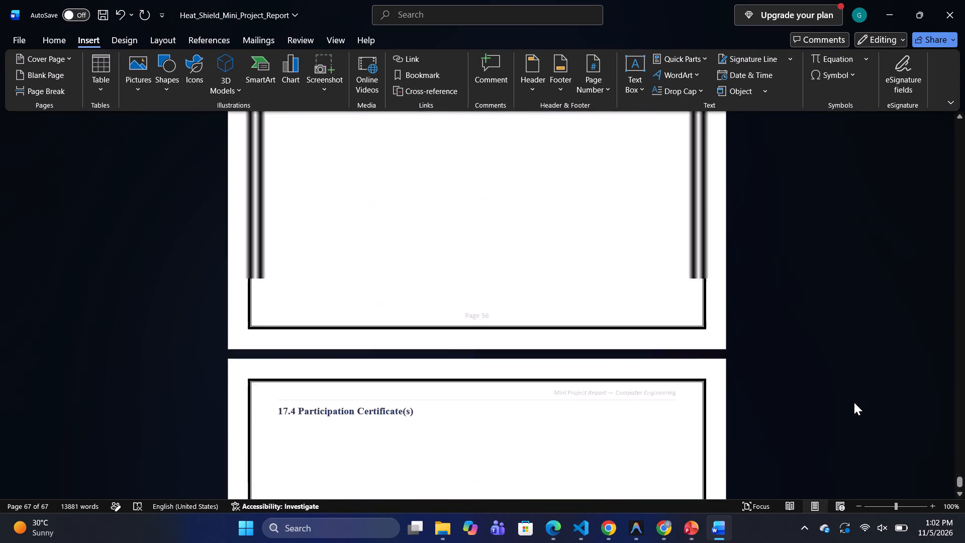
{"action": "scroll", "coordinate": [854, 402], "scroll_direction": "down", "scroll_amount": 20}
{"action": "scroll", "coordinate": [854, 402], "scroll_direction": "down", "scroll_amount": 13}
{"action": "scroll", "coordinate": [854, 402], "scroll_direction": "up", "scroll_amount": 7}
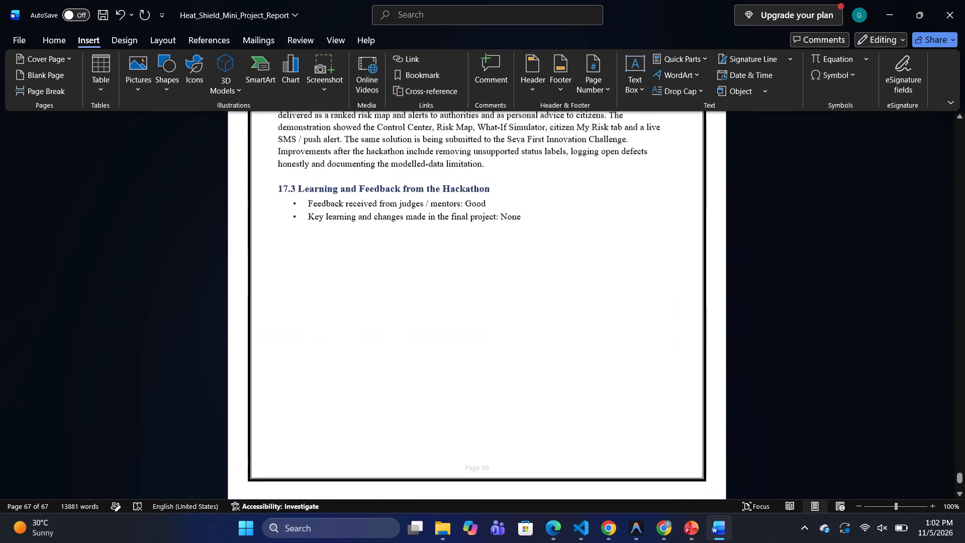
{"action": "scroll", "coordinate": [854, 402], "scroll_direction": "up", "scroll_amount": 6}
{"action": "scroll", "coordinate": [854, 402], "scroll_direction": "down", "scroll_amount": 1}
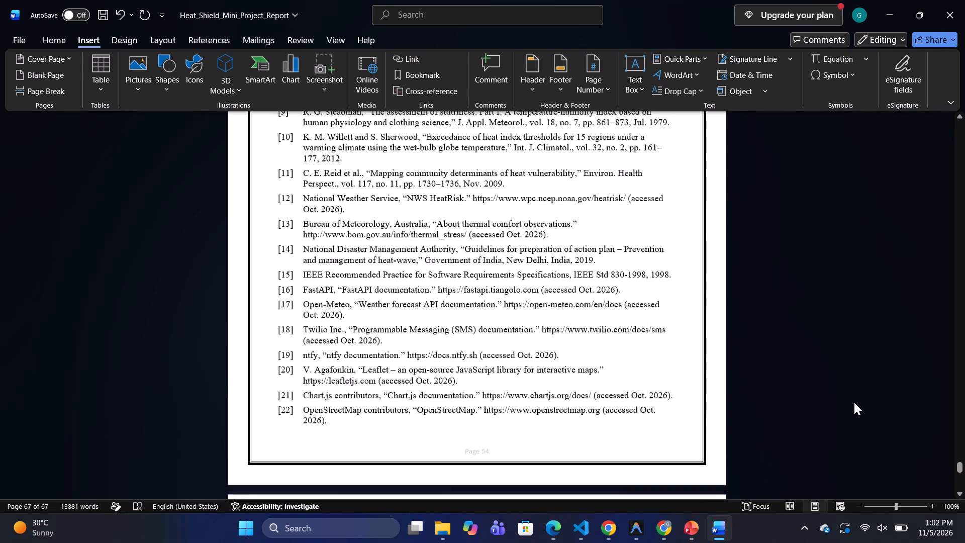
{"action": "scroll", "coordinate": [854, 402], "scroll_direction": "down", "scroll_amount": 4}
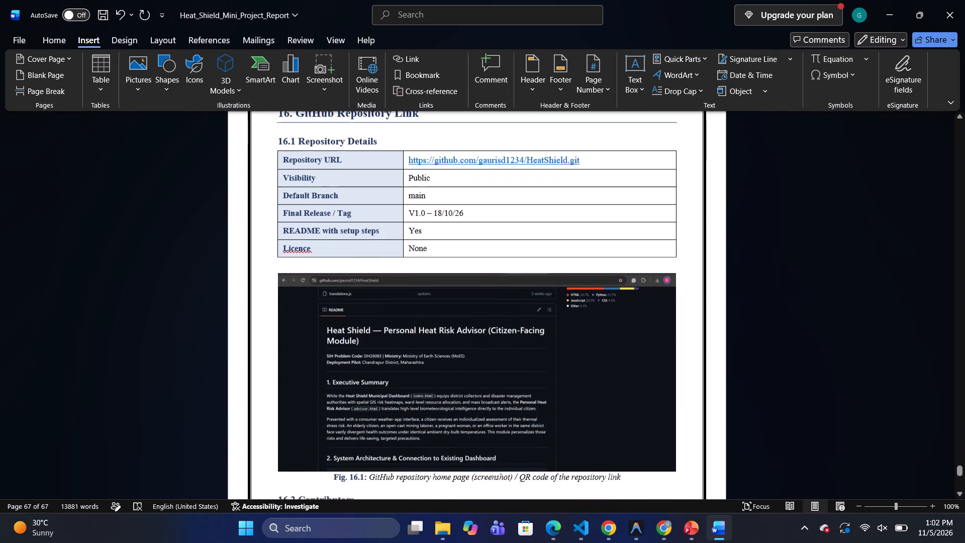
{"action": "scroll", "coordinate": [854, 402], "scroll_direction": "down", "scroll_amount": 6}
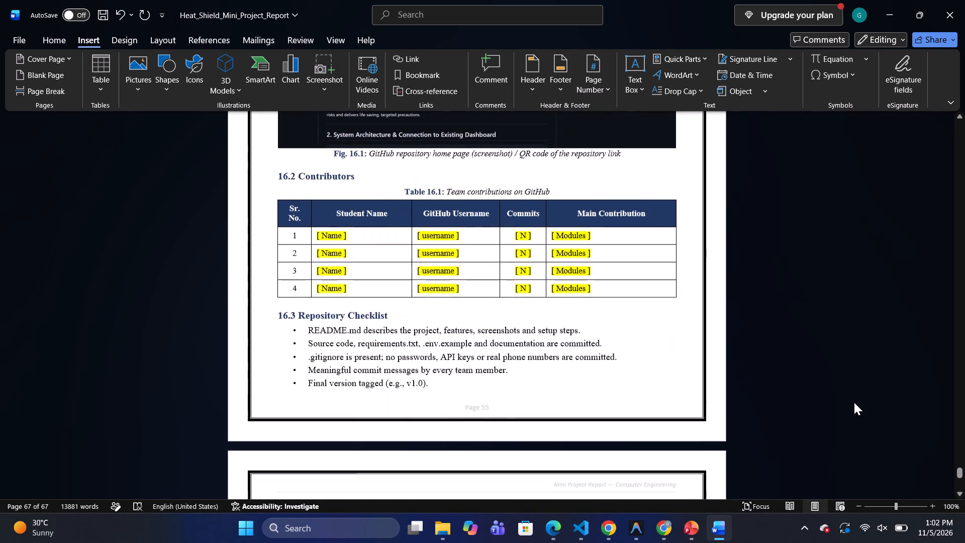
Replace the name placeholder in row 1 of Table 16.1 with the first team member's full name.
{"action": "left_click", "coordinate": [365, 235]}
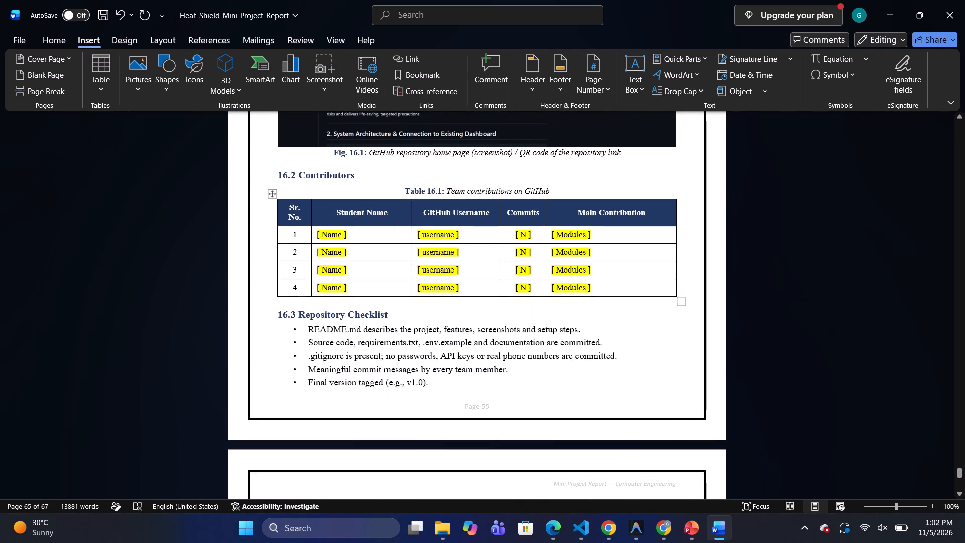
{"action": "key", "text": "BackSpace"}
{"action": "key", "text": "BackSpace"}
{"action": "key", "text": "BackSpace"}
{"action": "key", "text": "BackSpace"}
{"action": "key", "text": "BackSpace"}
{"action": "key", "text": "BackSpace"}
{"action": "key", "text": "BackSpace"}
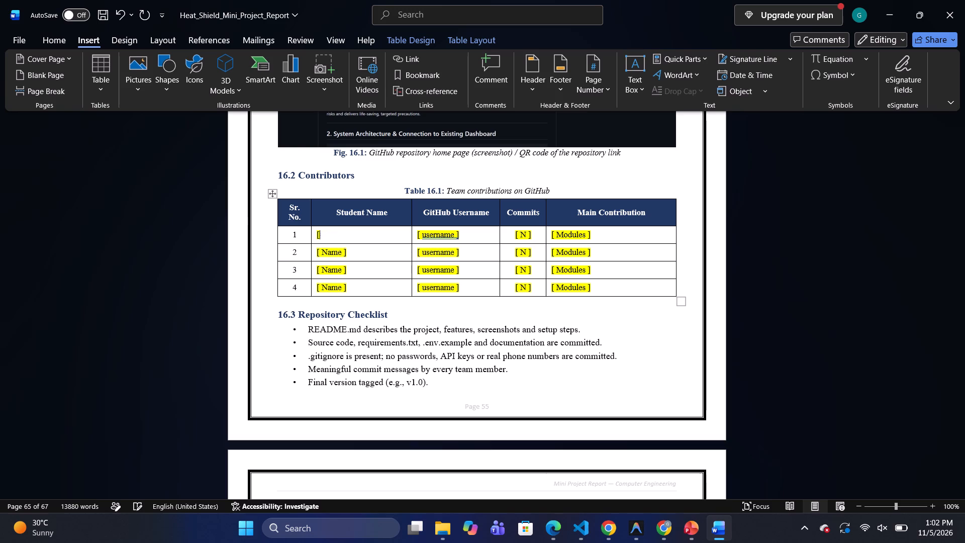
{"action": "key", "text": "BackSpace"}
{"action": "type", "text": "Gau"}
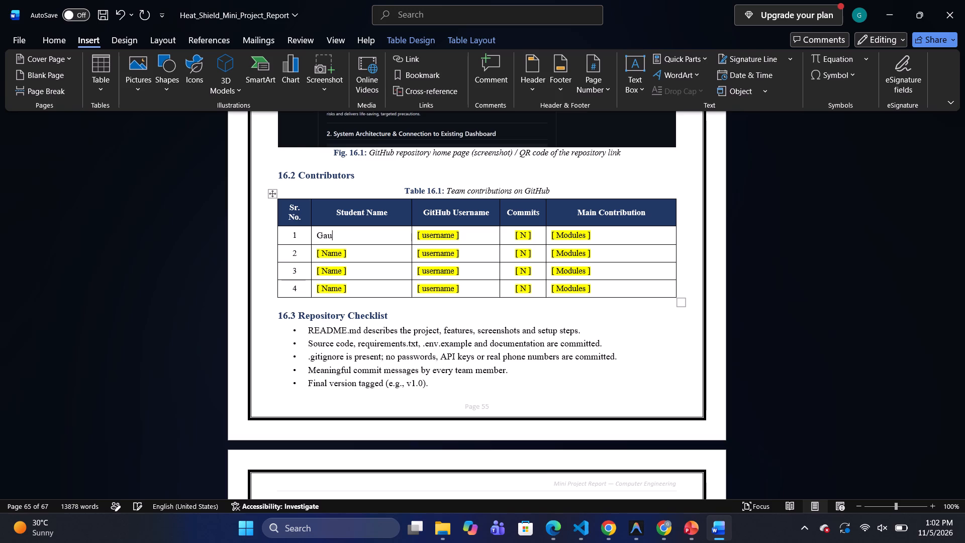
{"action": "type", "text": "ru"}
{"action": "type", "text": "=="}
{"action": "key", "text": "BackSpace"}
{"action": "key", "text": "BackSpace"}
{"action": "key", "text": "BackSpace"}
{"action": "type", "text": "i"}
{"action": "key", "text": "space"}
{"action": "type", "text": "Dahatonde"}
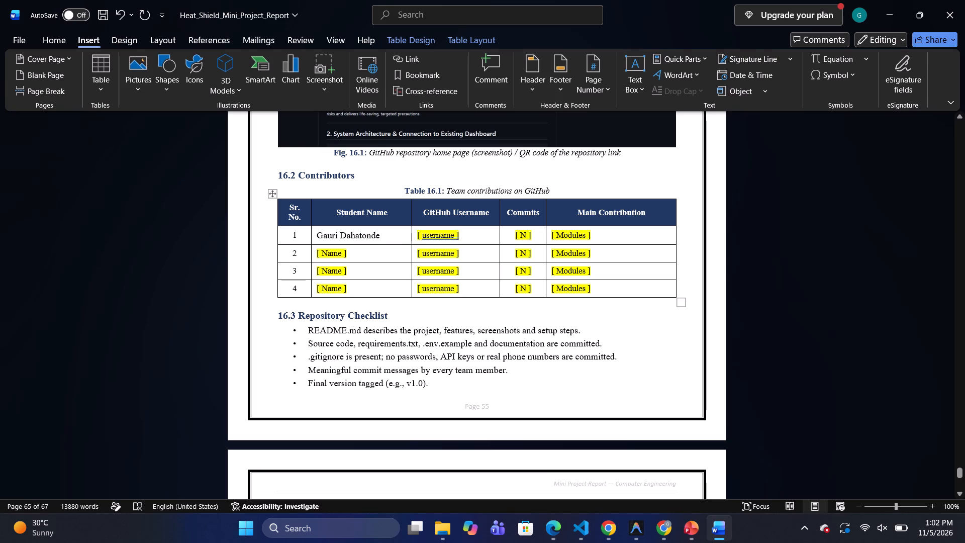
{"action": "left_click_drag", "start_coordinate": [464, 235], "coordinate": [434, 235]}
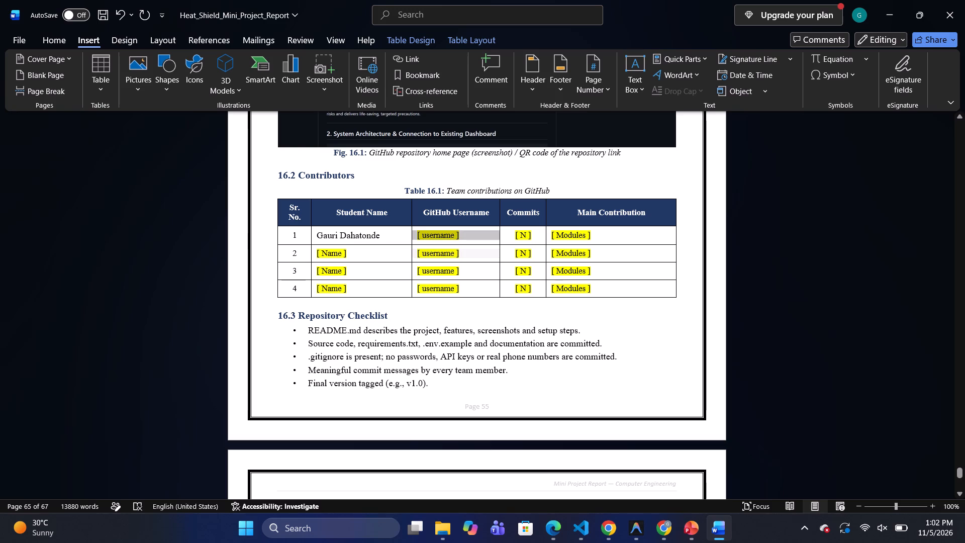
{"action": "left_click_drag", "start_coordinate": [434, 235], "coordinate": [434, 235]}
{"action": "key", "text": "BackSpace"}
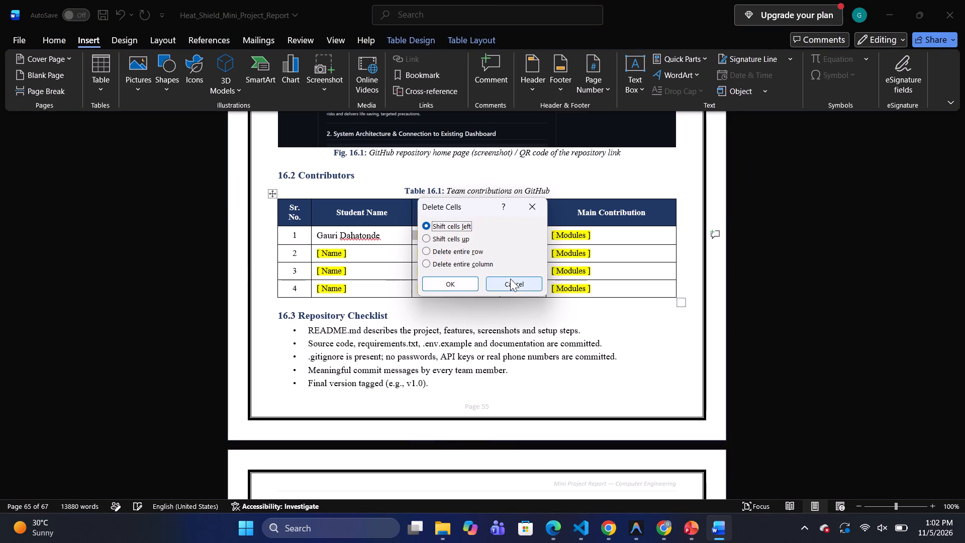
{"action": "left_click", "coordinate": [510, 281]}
Replace the GitHub username placeholder in row 1 of Table 16.1 with the lowercase account name used in the repository URL.
{"action": "left_click", "coordinate": [475, 236]}
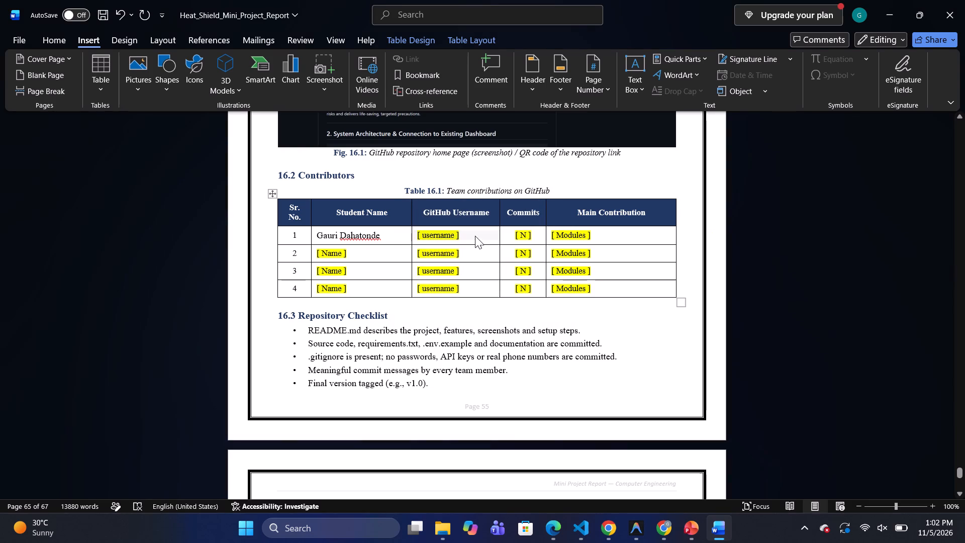
{"action": "key", "text": "BackSpace"}
{"action": "key", "text": "BackSpace"}
{"action": "key", "text": "BackSpace"}
{"action": "key", "text": "BackSpace"}
{"action": "key", "text": "BackSpace"}
{"action": "key", "text": "BackSpace"}
{"action": "key", "text": "BackSpace"}
{"action": "key", "text": "BackSpace"}
{"action": "key", "text": "BackSpace"}
{"action": "key", "text": "BackSpace"}
{"action": "key", "text": "BackSpace"}
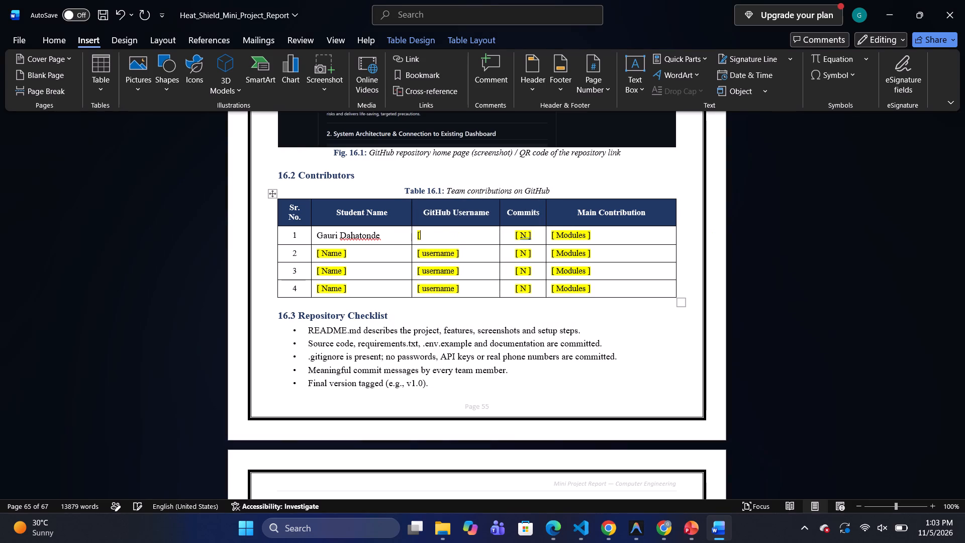
{"action": "key", "text": "BackSpace"}
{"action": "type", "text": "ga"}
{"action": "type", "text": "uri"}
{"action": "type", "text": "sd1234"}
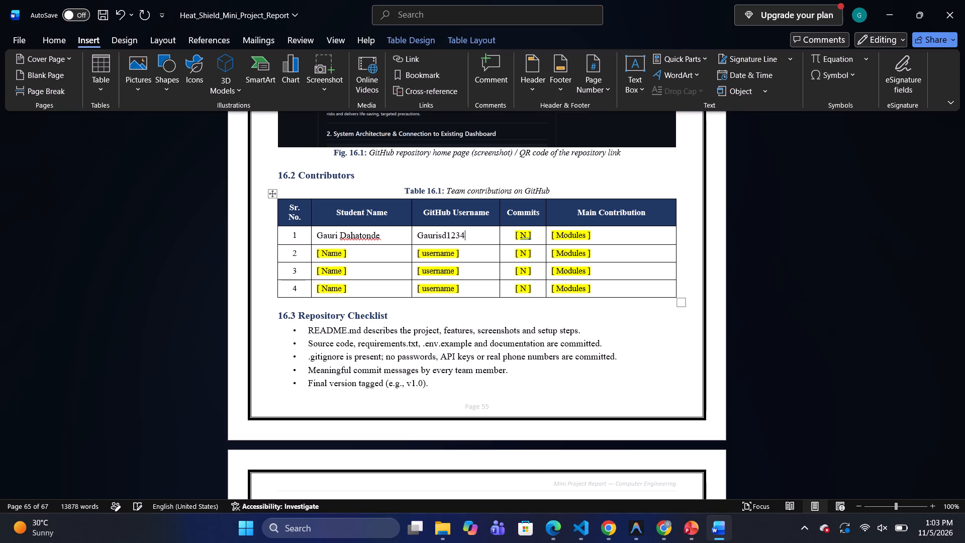
{"action": "left_click", "coordinate": [423, 234]}
{"action": "key", "text": "BackSpace"}
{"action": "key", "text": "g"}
Replace the name placeholders in rows 2 to 4 of Table 16.1 with the other three team members' full names.
{"action": "left_click_drag", "start_coordinate": [364, 256], "coordinate": [316, 256]}
{"action": "key", "text": "BackSpace"}
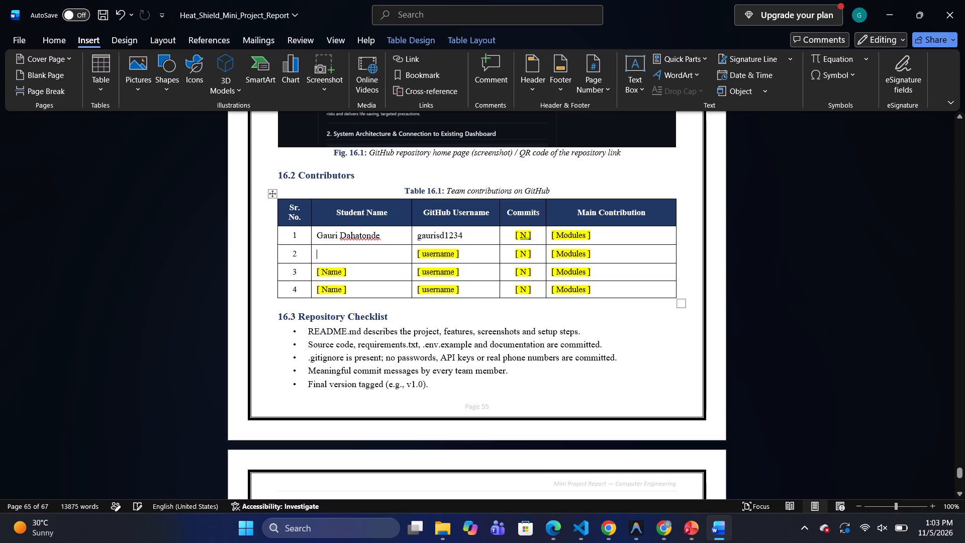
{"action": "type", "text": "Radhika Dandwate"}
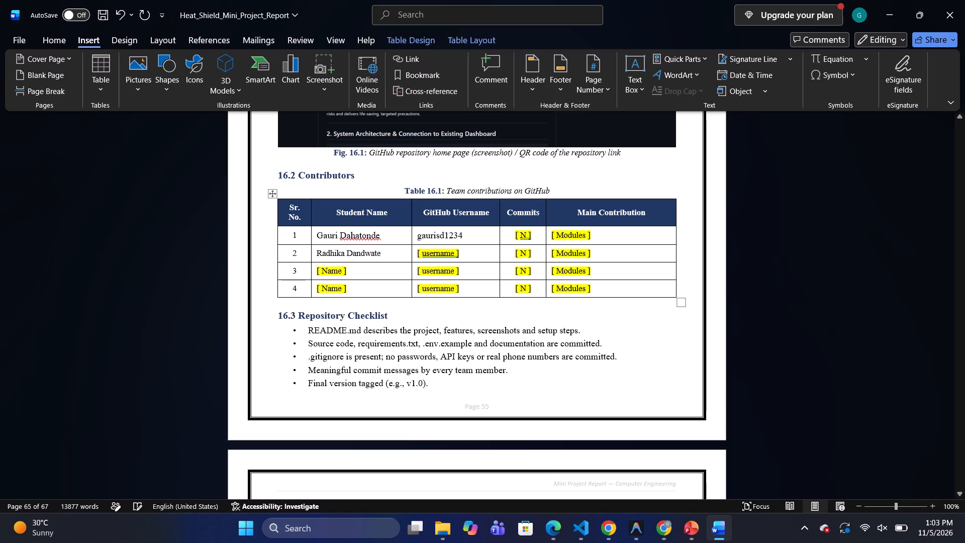
{"action": "left_click_drag", "start_coordinate": [357, 271], "coordinate": [317, 269]}
{"action": "key", "text": "BackSpace"}
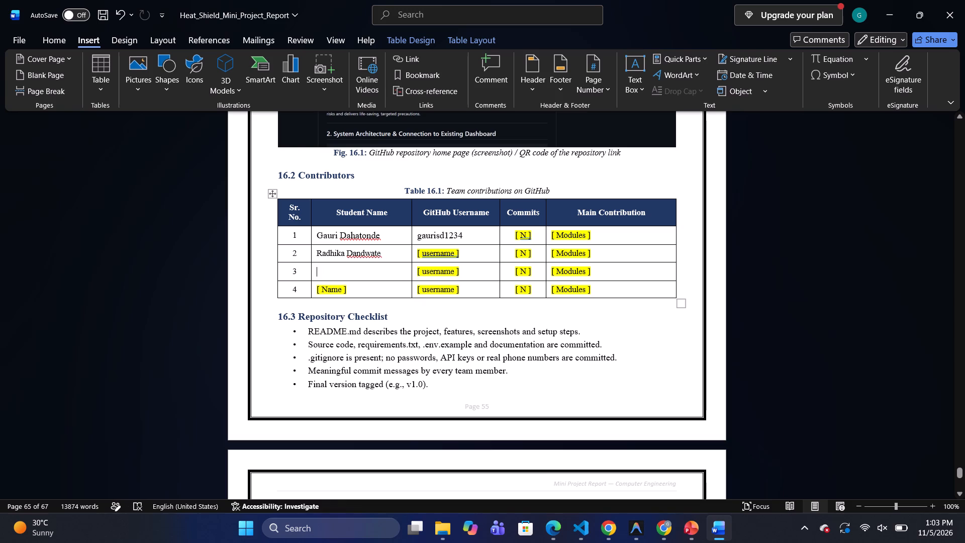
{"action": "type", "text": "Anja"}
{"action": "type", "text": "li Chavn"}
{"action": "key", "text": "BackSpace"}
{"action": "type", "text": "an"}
{"action": "left_click_drag", "start_coordinate": [356, 287], "coordinate": [342, 288]}
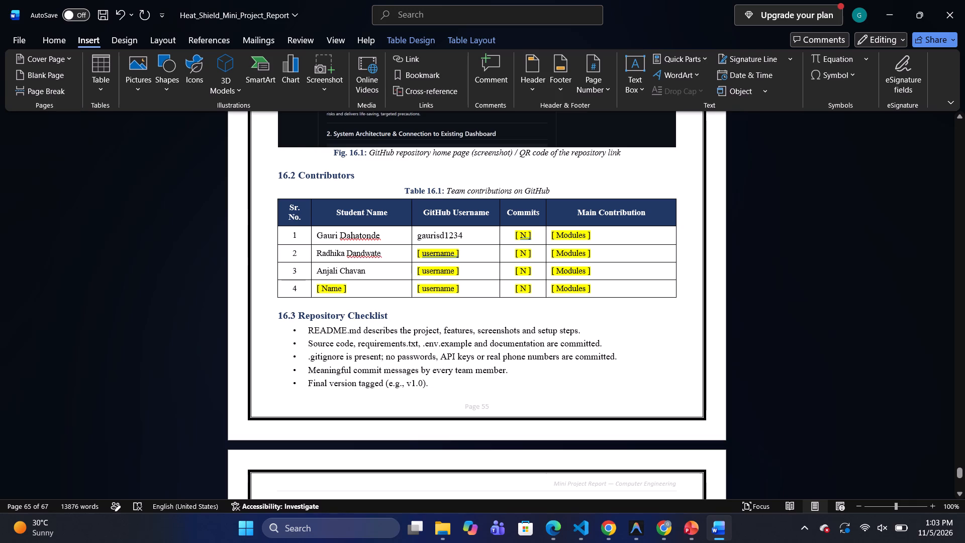
{"action": "left_click_drag", "start_coordinate": [342, 288], "coordinate": [318, 288]}
{"action": "key", "text": "BackSpace"}
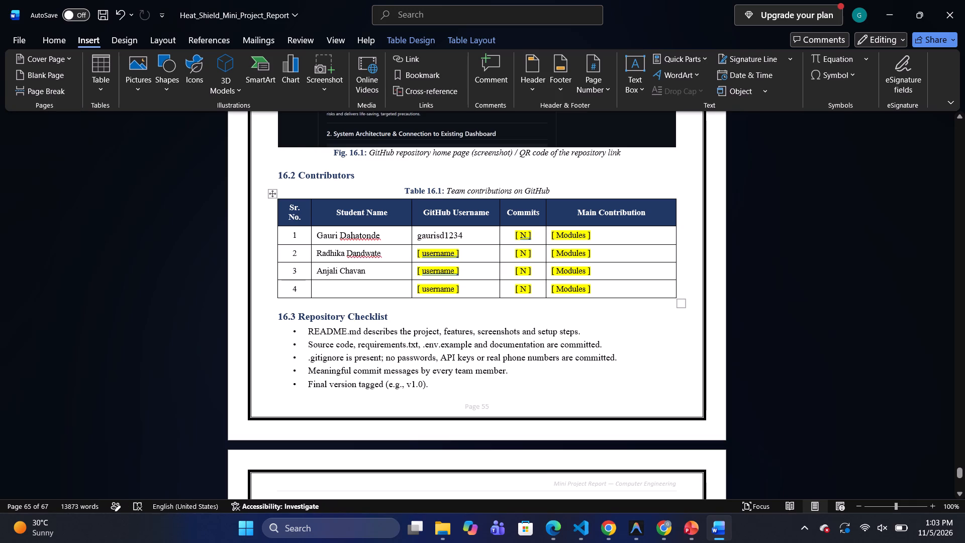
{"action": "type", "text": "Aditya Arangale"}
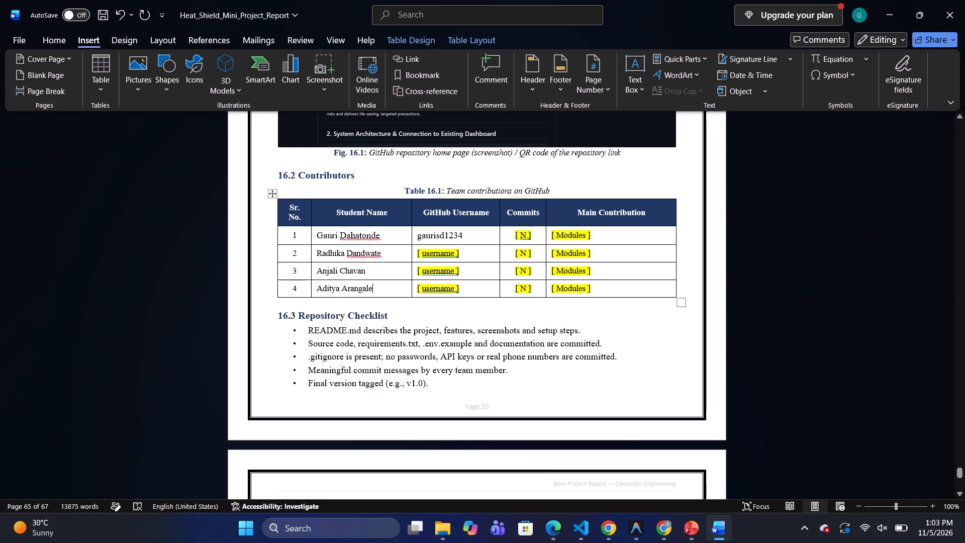
Replace the GitHub username placeholder in row 2 of Table 16.1 with that member's first and last name, lowercase and unspaced.
{"action": "left_click_drag", "start_coordinate": [460, 251], "coordinate": [416, 250]}
{"action": "key", "text": "BackSpace"}
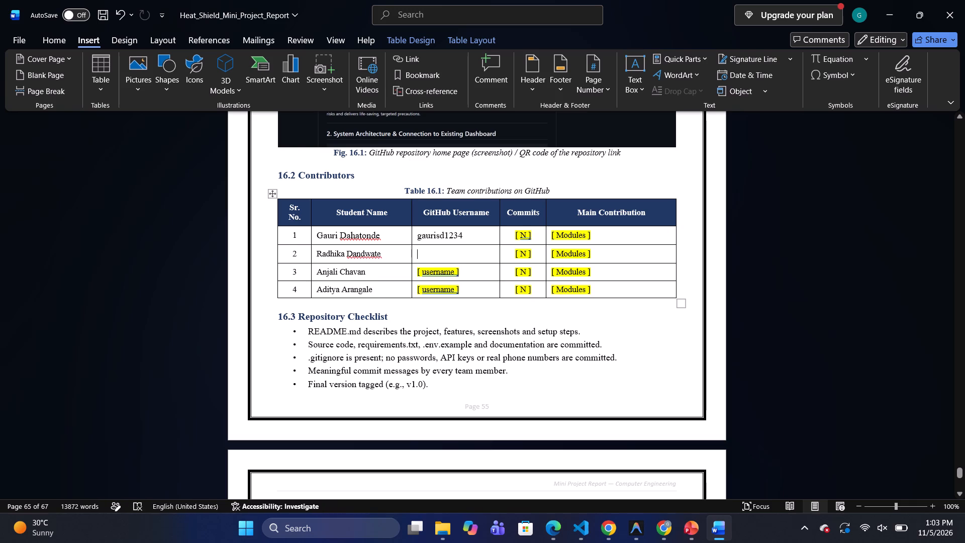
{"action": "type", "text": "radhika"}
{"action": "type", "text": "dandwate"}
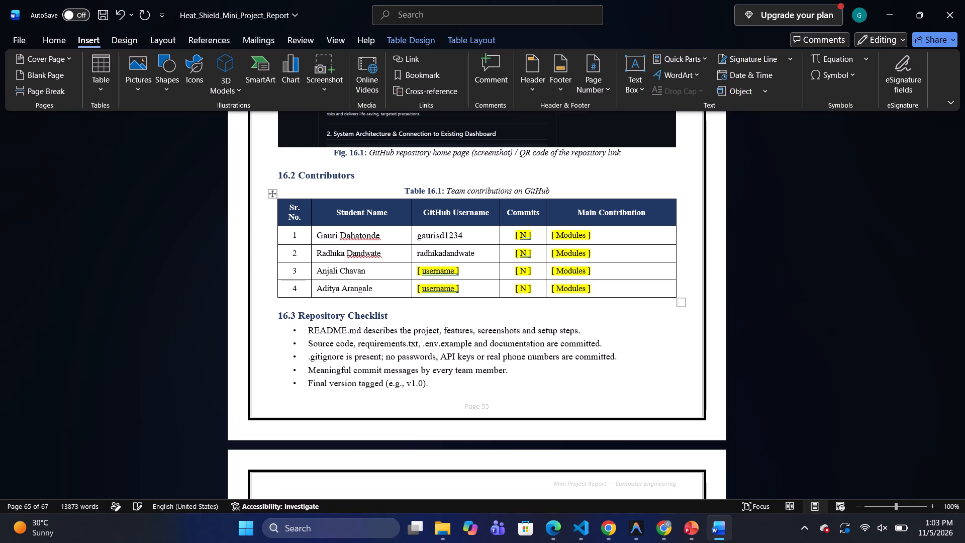
Replace the GitHub username placeholder in row 3 of Table 16.1 with the row 4 member's surname and first name, lowercase and unspaced.
{"action": "left_click_drag", "start_coordinate": [462, 266], "coordinate": [421, 270]}
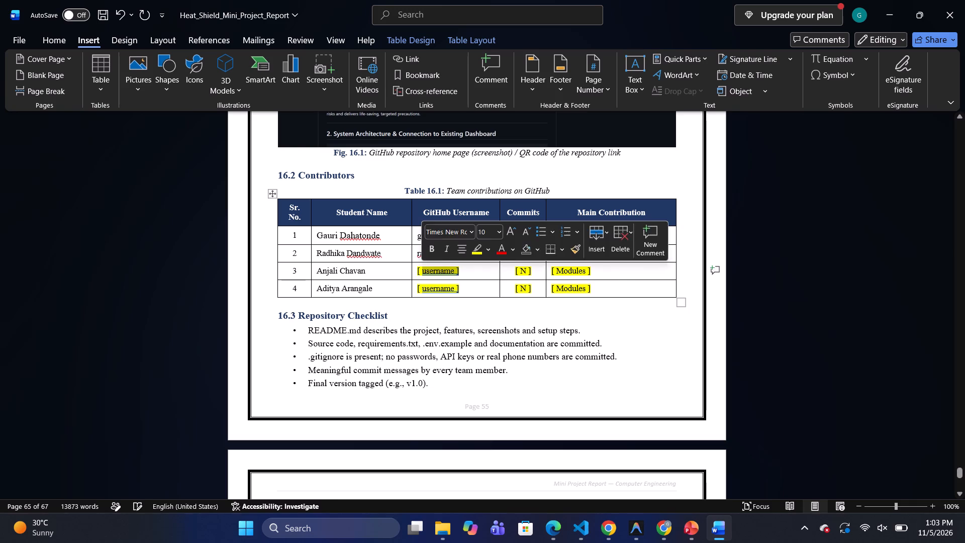
{"action": "key", "text": "BackSpace"}
{"action": "key", "text": "BackSpace"}
{"action": "key", "text": "BackSpace"}
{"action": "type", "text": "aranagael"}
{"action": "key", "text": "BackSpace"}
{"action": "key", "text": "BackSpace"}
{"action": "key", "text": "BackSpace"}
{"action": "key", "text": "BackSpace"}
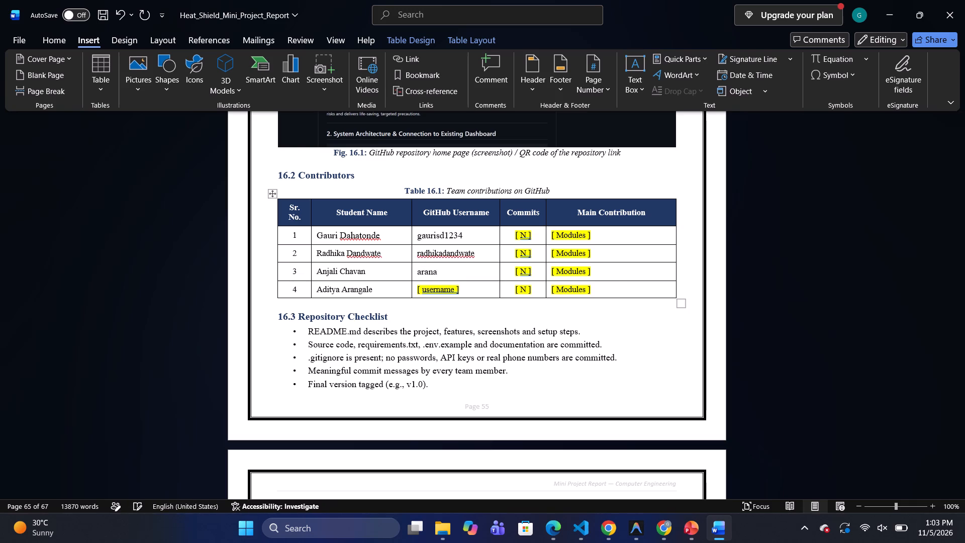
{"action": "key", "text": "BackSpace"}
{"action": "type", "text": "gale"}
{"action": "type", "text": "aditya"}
Clear the GitHub username placeholder in row 4 of Table 16.1 and copy the row 3 username into it.
{"action": "left_click_drag", "start_coordinate": [461, 293], "coordinate": [421, 289]}
{"action": "key", "text": "BackSpace"}
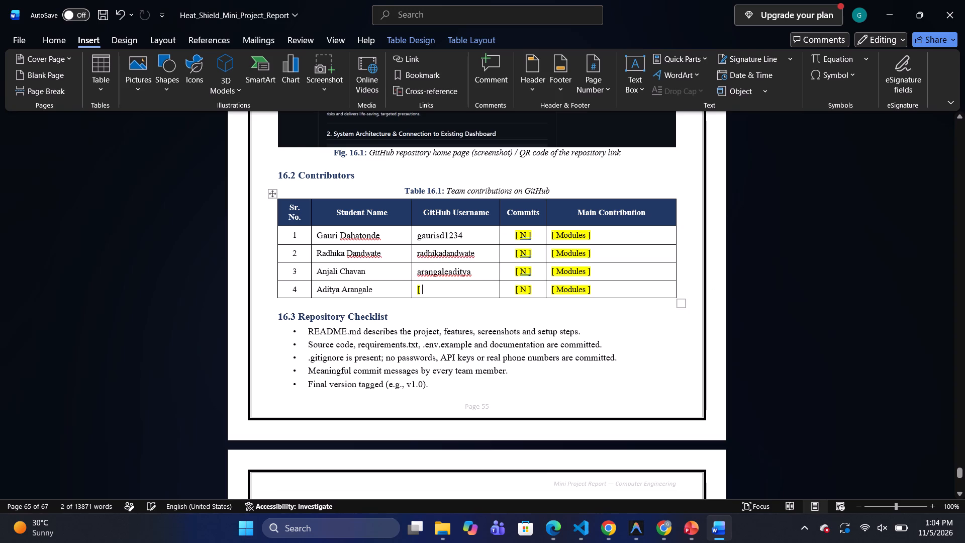
{"action": "left_click_drag", "start_coordinate": [418, 274], "coordinate": [453, 270]}
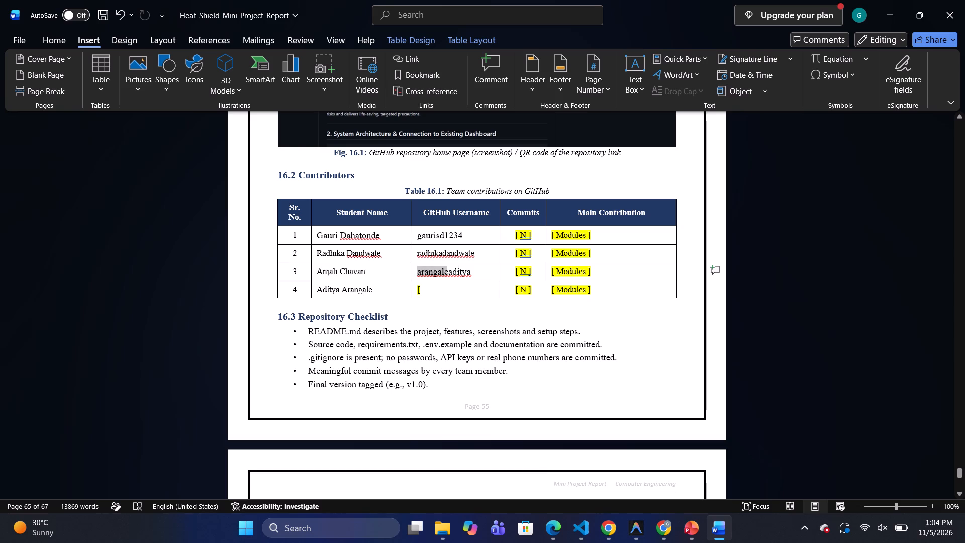
{"action": "left_click_drag", "start_coordinate": [453, 270], "coordinate": [480, 271]}
{"action": "key", "text": "ctrl+c"}
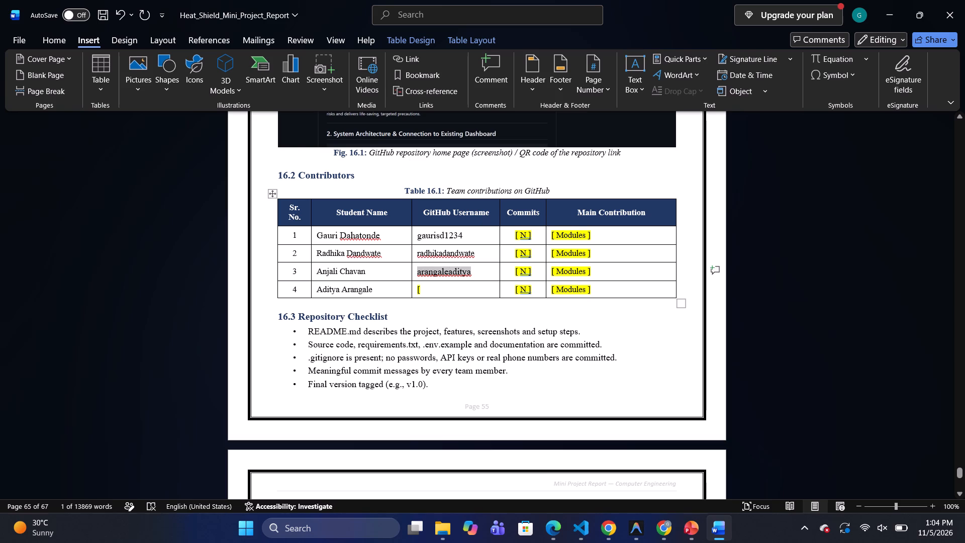
{"action": "left_click", "coordinate": [417, 288]}
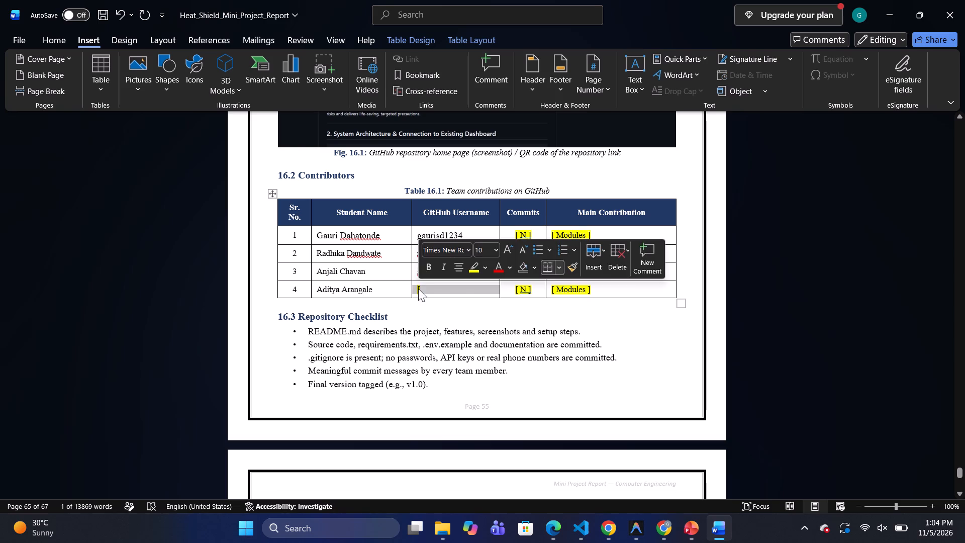
{"action": "left_click", "coordinate": [436, 287]}
{"action": "key", "text": "BackSpace"}
{"action": "key", "text": "BackSpace"}
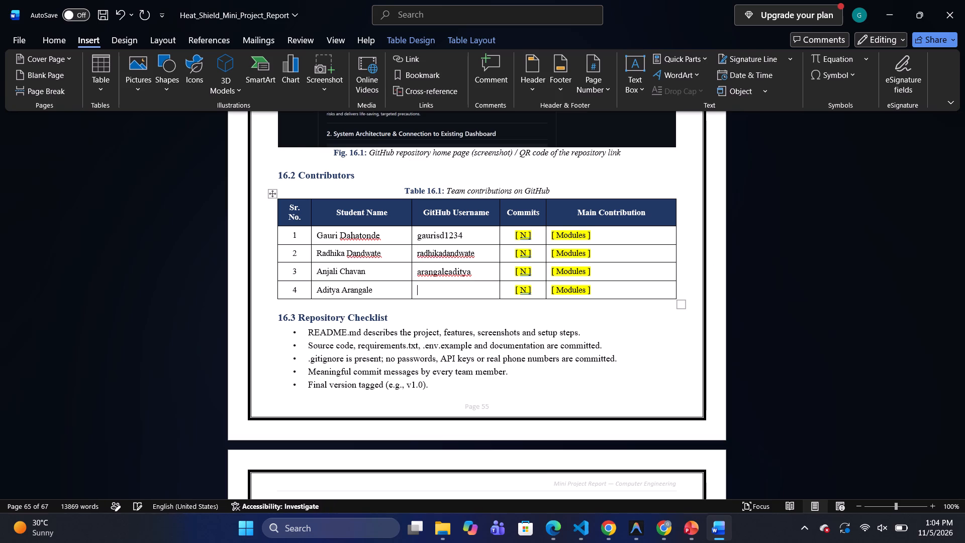
{"action": "key", "text": "ctrl+v"}
Replace the row 3 GitHub username with that row's member's first and last name, unspaced, followed by _52.
{"action": "left_click_drag", "start_coordinate": [469, 270], "coordinate": [417, 278]}
{"action": "key", "text": "BackSpace"}
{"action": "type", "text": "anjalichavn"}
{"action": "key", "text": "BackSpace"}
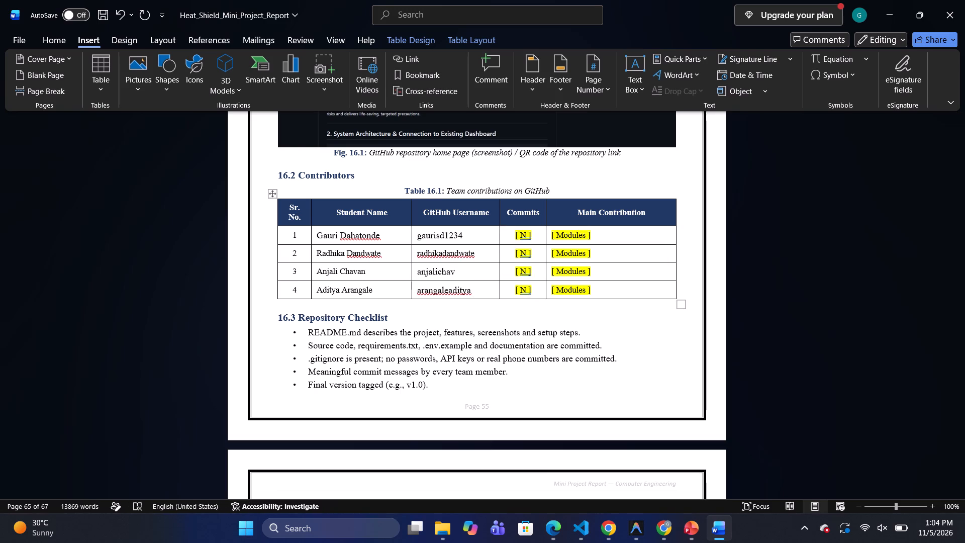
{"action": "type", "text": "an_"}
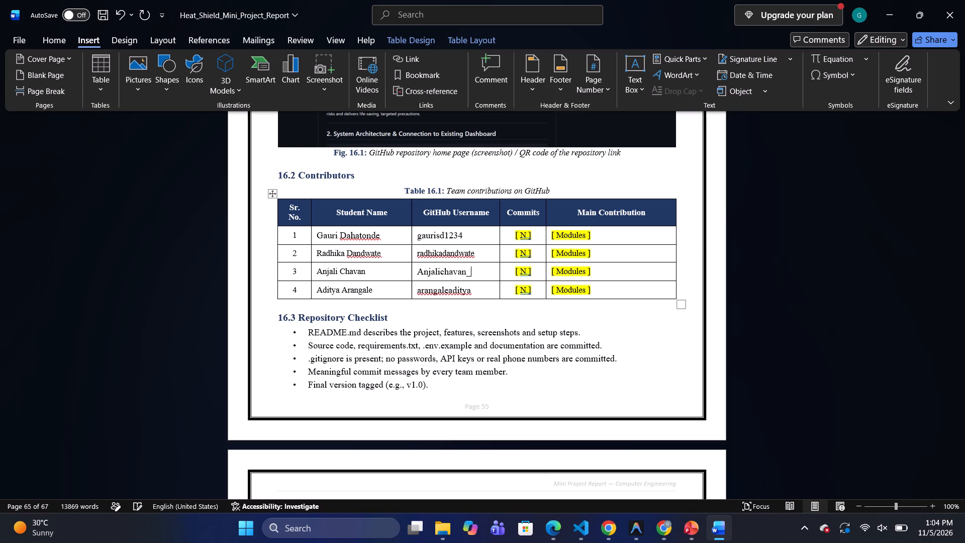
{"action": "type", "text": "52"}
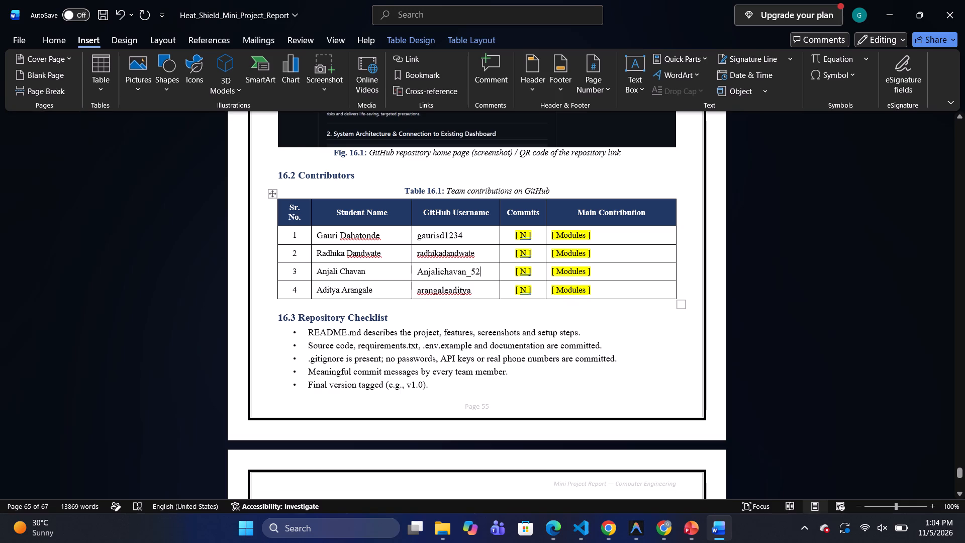
Reorder the row 4 GitHub username in Table 16.1 so the first name precedes the surname, lowercase and unspaced.
{"action": "left_click", "coordinate": [448, 293]}
{"action": "key", "text": "BackSpace"}
{"action": "key", "text": "BackSpace"}
{"action": "key", "text": "BackSpace"}
{"action": "key", "text": "BackSpace"}
{"action": "key", "text": "BackSpace"}
{"action": "key", "text": "BackSpace"}
{"action": "key", "text": "BackSpace"}
{"action": "key", "text": "BackSpace"}
{"action": "key", "text": "BackSpace"}
{"action": "key", "text": "BackSpace"}
{"action": "key", "text": "Right"}
{"action": "key", "text": "Right"}
{"action": "key", "text": "Right"}
{"action": "key", "text": "Right"}
{"action": "key", "text": "Right"}
{"action": "key", "text": "Right"}
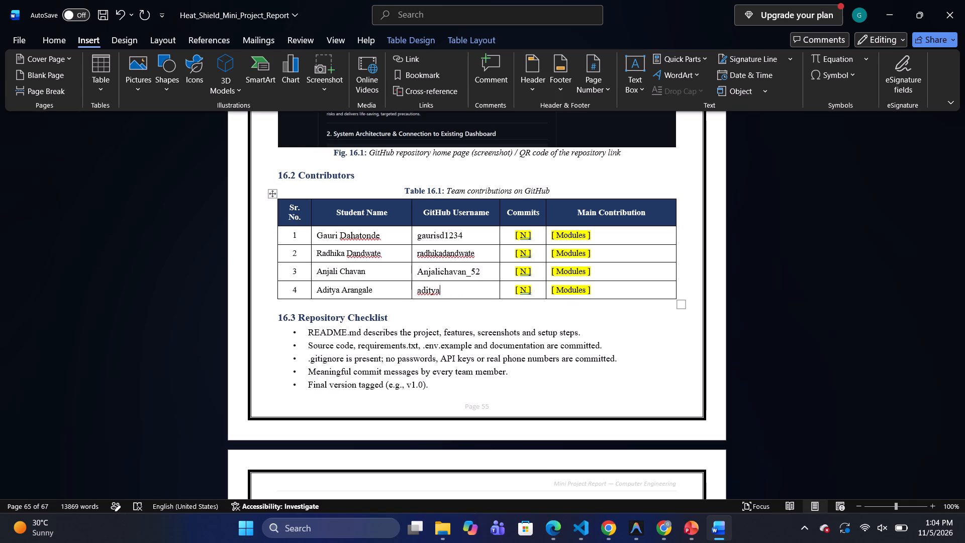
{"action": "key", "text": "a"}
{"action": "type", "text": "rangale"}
Replace the Commits placeholders in rows 1 to 4 of Table 16.1 with 3, 2, 1 and 2.
{"action": "left_click_drag", "start_coordinate": [535, 235], "coordinate": [517, 234]}
{"action": "key", "text": "BackSpace"}
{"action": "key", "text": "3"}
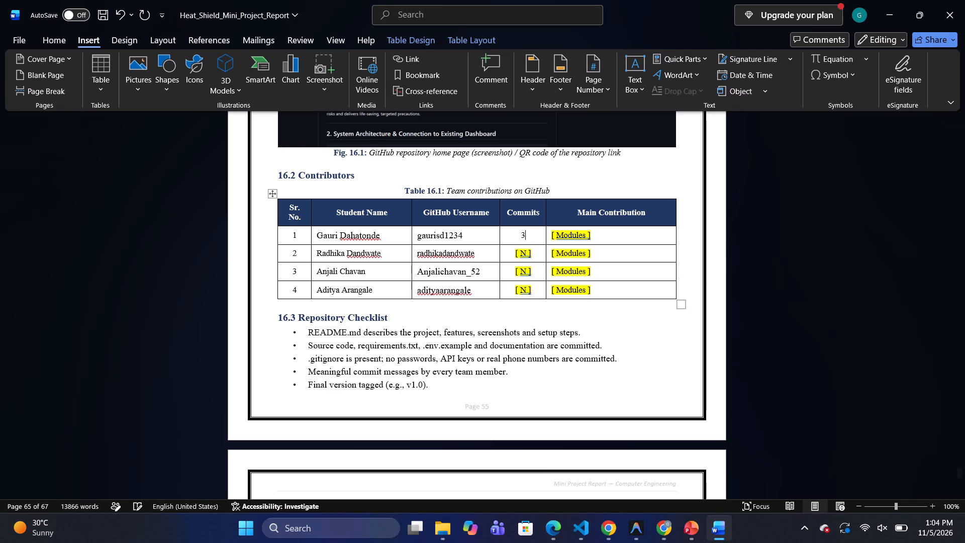
{"action": "left_click_drag", "start_coordinate": [530, 253], "coordinate": [513, 253]}
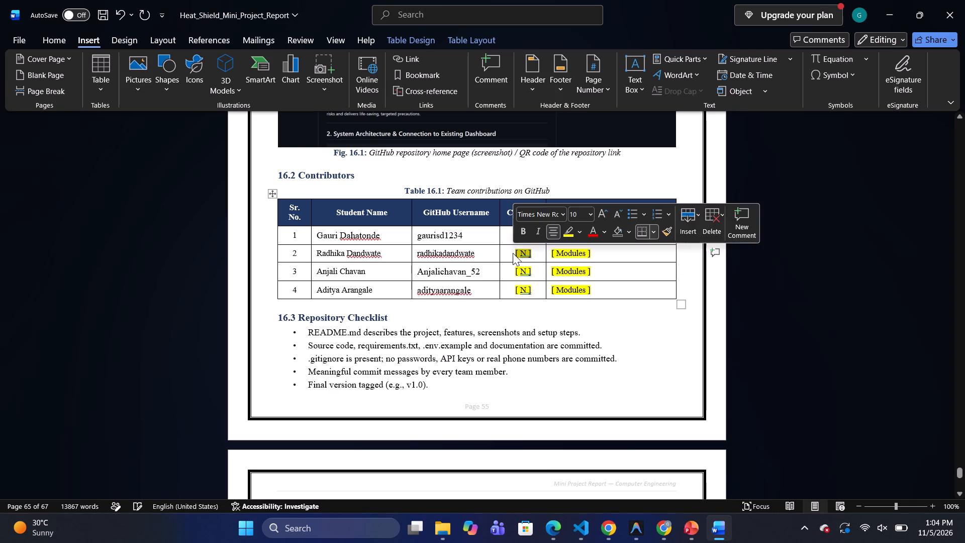
{"action": "key", "text": "BackSpace"}
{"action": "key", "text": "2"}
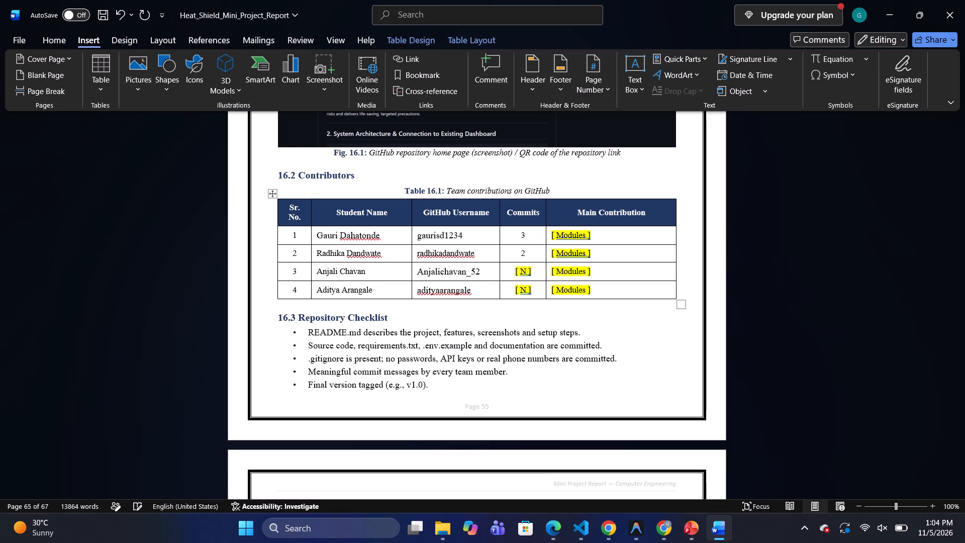
{"action": "left_click_drag", "start_coordinate": [532, 270], "coordinate": [515, 270]}
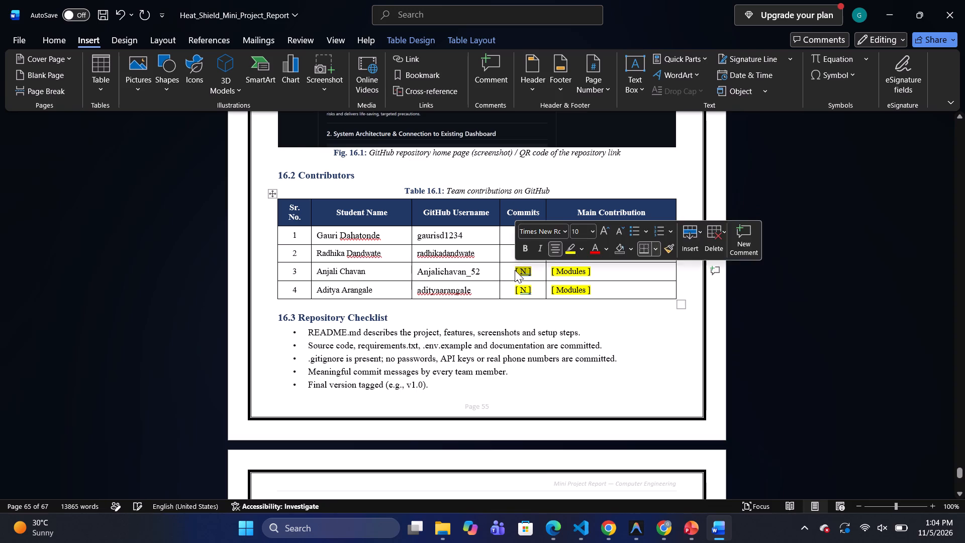
{"action": "key", "text": "BackSpace"}
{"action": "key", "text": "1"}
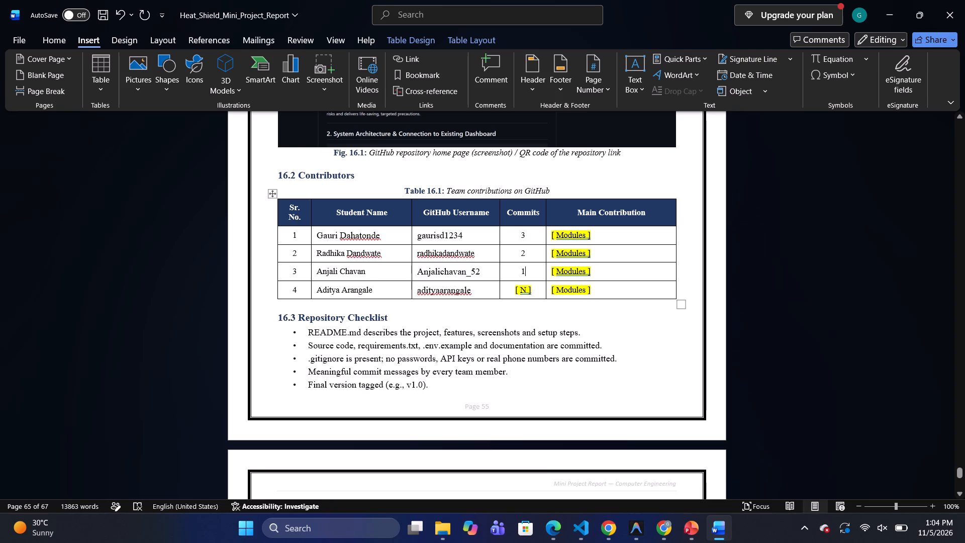
{"action": "left_click_drag", "start_coordinate": [514, 288], "coordinate": [541, 288]}
{"action": "key", "text": "BackSpace"}
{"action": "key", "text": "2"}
Replace the Main Contribution placeholders in Table 16.1 with "frontend" in row 1 and "backend" in row 2.
{"action": "left_click_drag", "start_coordinate": [597, 236], "coordinate": [594, 237]}
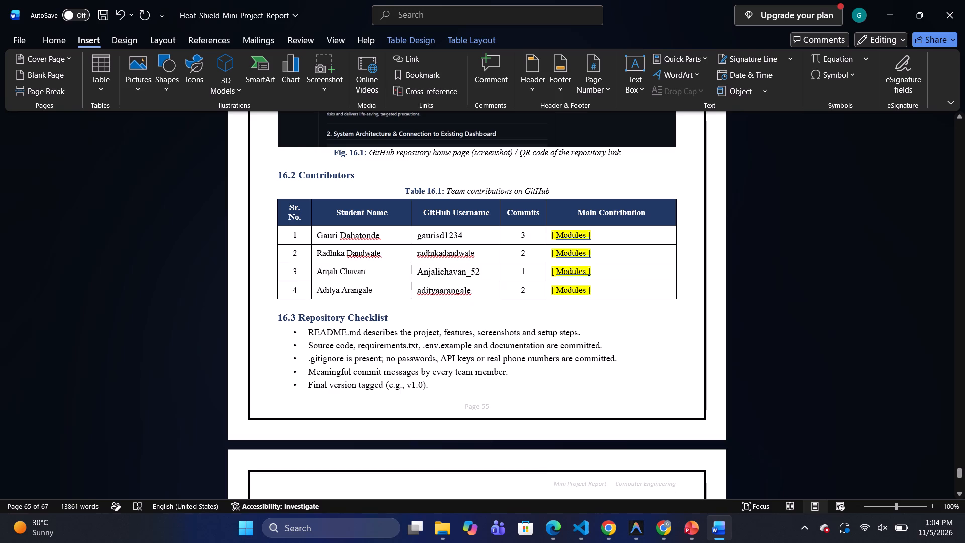
{"action": "left_click_drag", "start_coordinate": [594, 237], "coordinate": [550, 234]}
{"action": "key", "text": "BackSpace"}
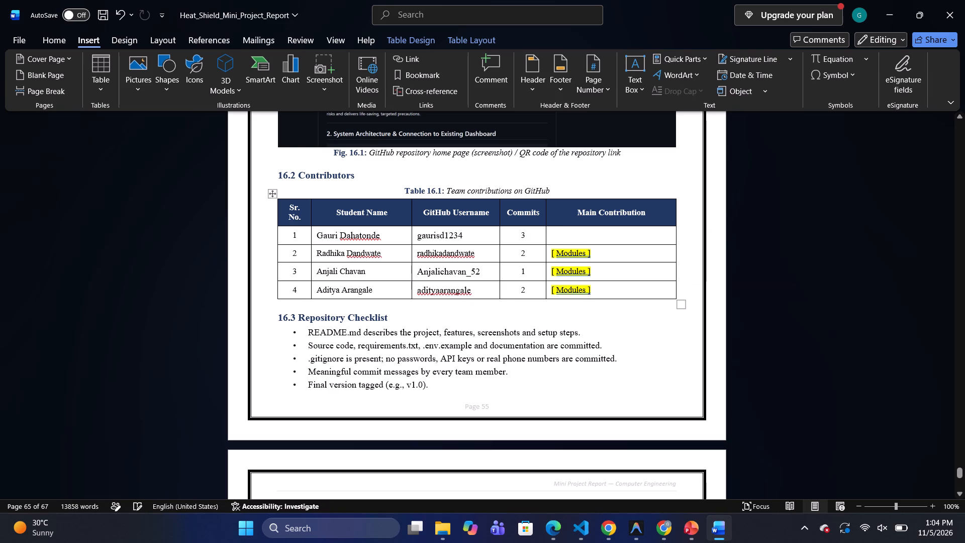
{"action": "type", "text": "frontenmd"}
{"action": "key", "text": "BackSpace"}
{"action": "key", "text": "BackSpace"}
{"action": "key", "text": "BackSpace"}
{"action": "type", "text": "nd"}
{"action": "left_click_drag", "start_coordinate": [595, 253], "coordinate": [588, 253]}
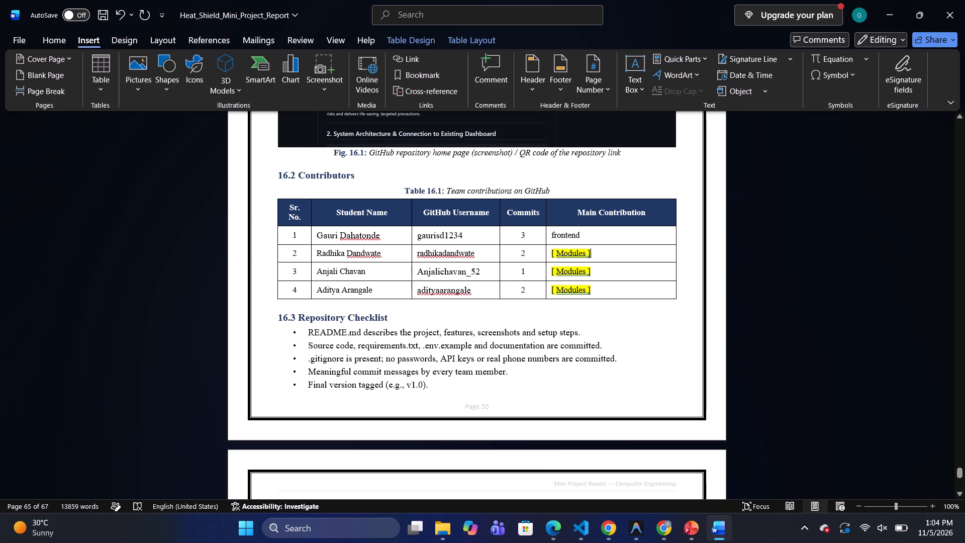
{"action": "left_click_drag", "start_coordinate": [588, 253], "coordinate": [550, 253]}
{"action": "key", "text": "BackSpace"}
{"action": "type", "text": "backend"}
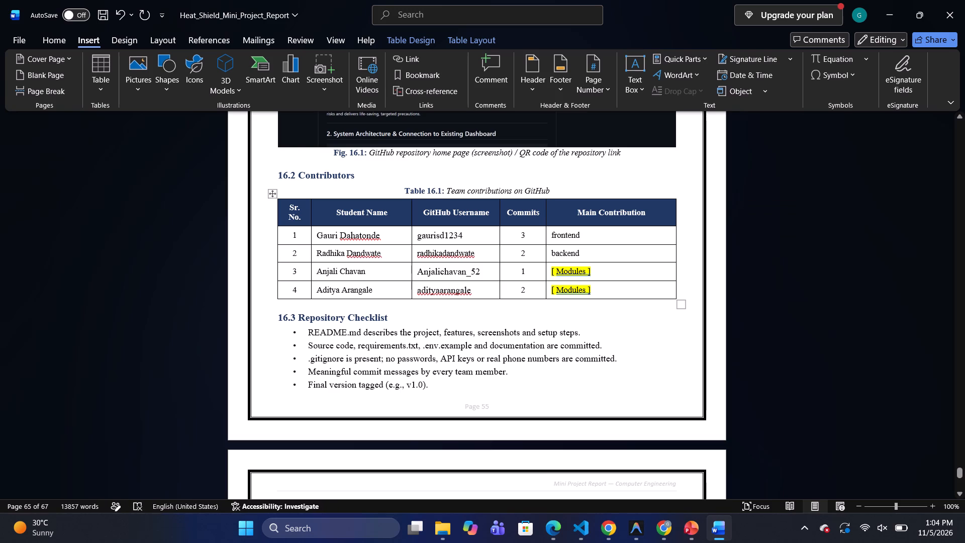
Clear the Main Contribution placeholder in row 3 of Table 16.1.
{"action": "left_click_drag", "start_coordinate": [594, 269], "coordinate": [548, 268]}
{"action": "key", "text": "BackSpace"}
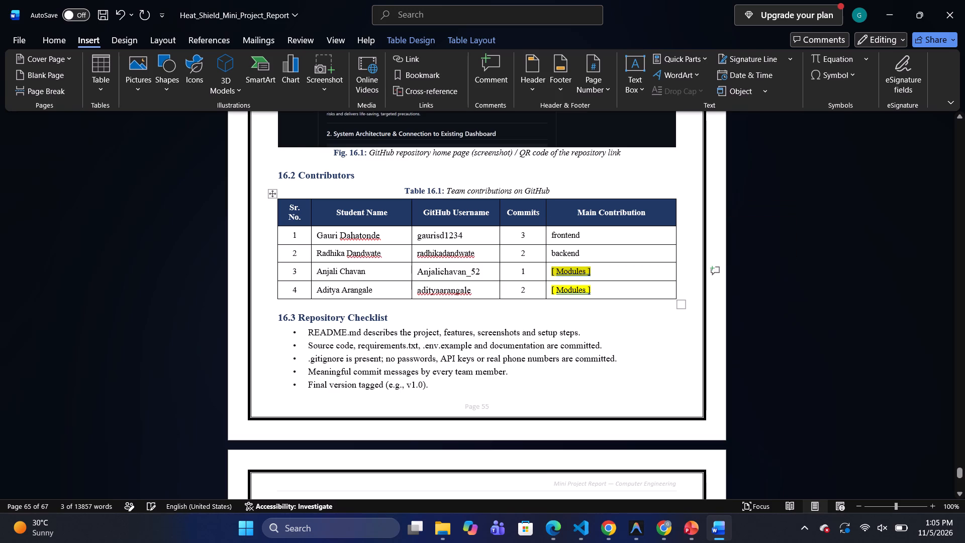
Fill in Main Contribution in Table 16.1 with "database" for row 3 and "Machine learning" for row 4, replacing the row 4 placeholder.
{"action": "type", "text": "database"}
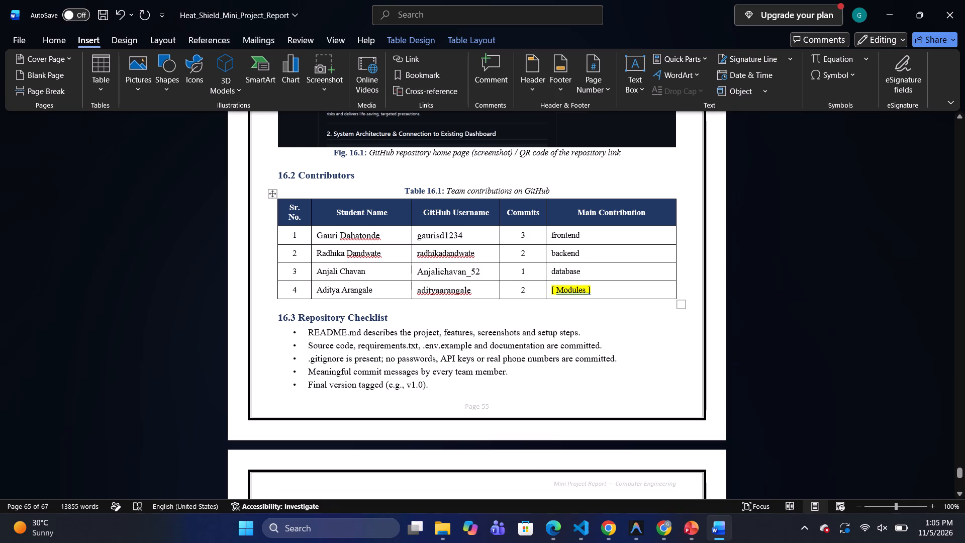
{"action": "left_click_drag", "start_coordinate": [594, 291], "coordinate": [551, 287]}
{"action": "key", "text": "BackSpace"}
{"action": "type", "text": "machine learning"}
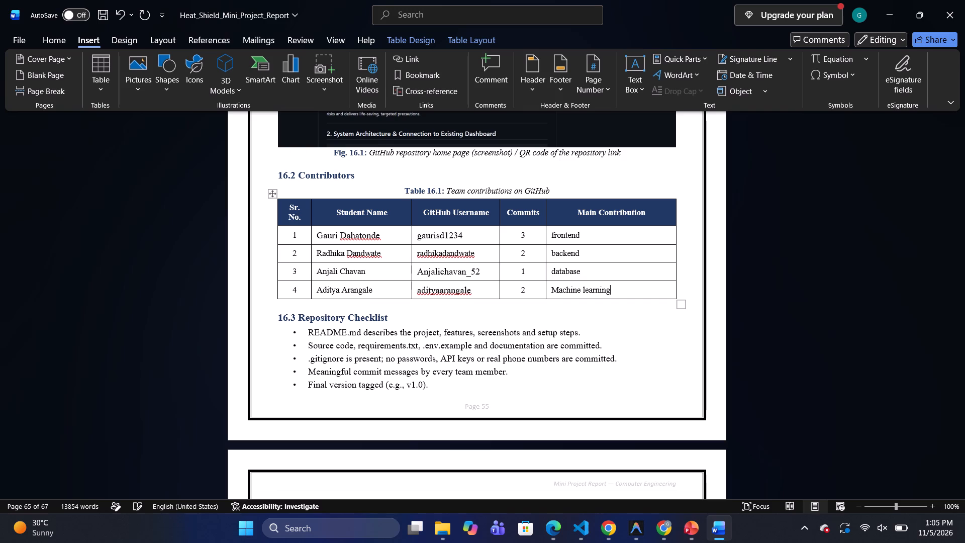
Check the remaining pages through the participation certificates and save the report.
{"action": "scroll", "coordinate": [562, 325], "scroll_direction": "down", "scroll_amount": 5}
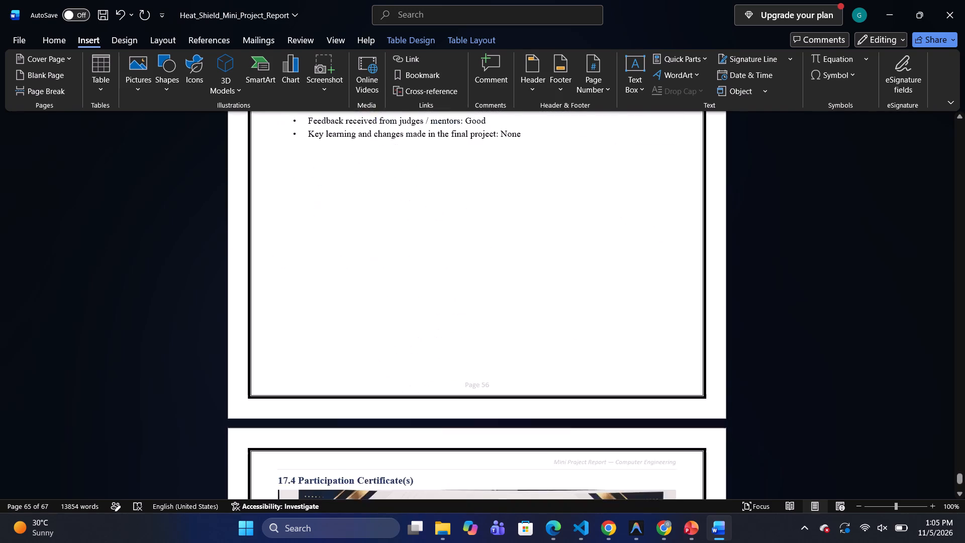
{"action": "scroll", "coordinate": [562, 325], "scroll_direction": "up", "scroll_amount": 6}
{"action": "scroll", "coordinate": [562, 325], "scroll_direction": "down", "scroll_amount": 6}
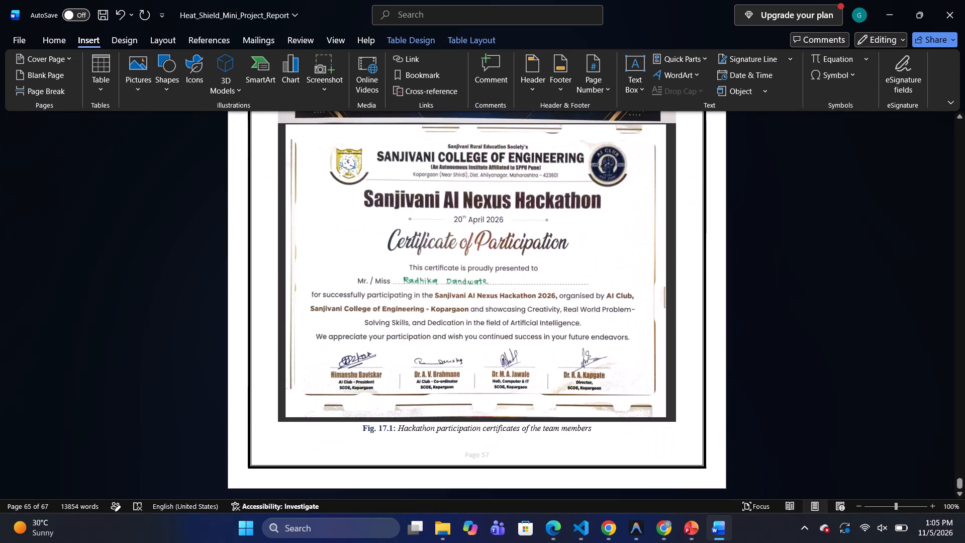
{"action": "scroll", "coordinate": [562, 325], "scroll_direction": "down", "scroll_amount": 3}
{"action": "key", "text": "ctrl+s"}
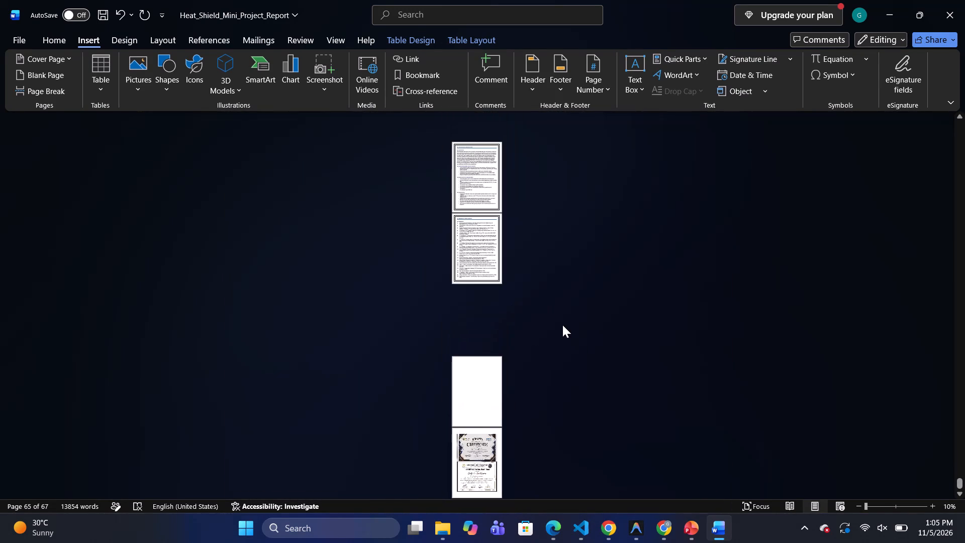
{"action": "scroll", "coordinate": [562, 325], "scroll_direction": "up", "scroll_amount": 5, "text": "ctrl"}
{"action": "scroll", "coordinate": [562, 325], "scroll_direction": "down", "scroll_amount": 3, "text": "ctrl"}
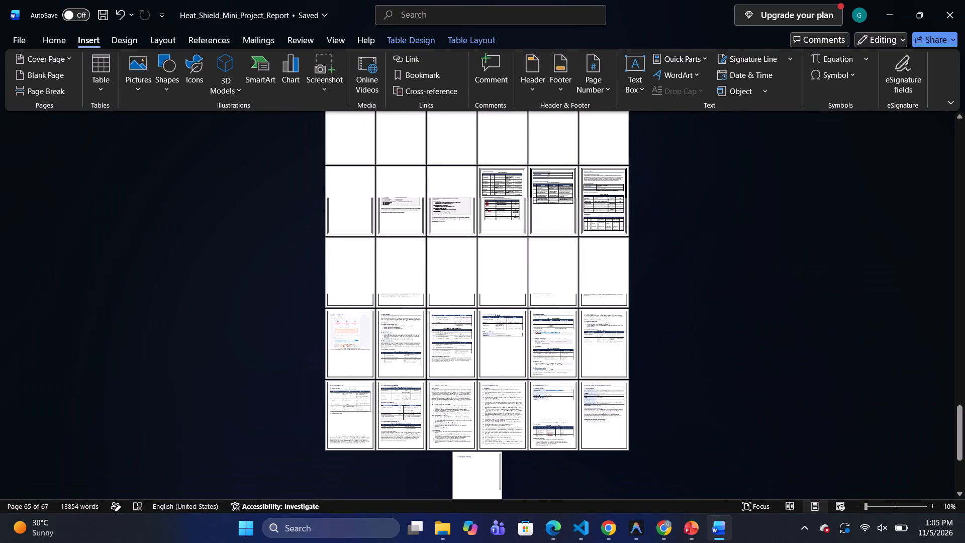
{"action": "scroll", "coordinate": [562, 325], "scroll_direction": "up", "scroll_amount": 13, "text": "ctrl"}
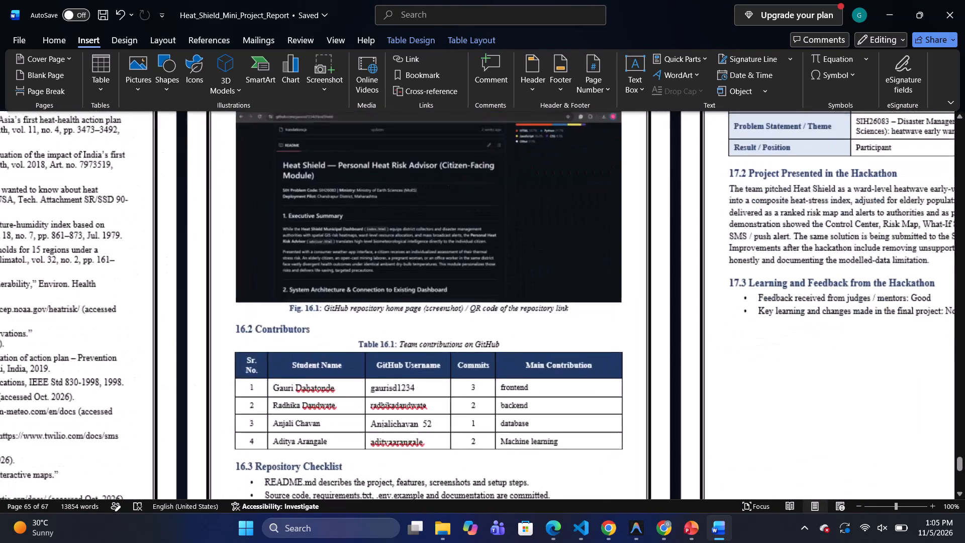
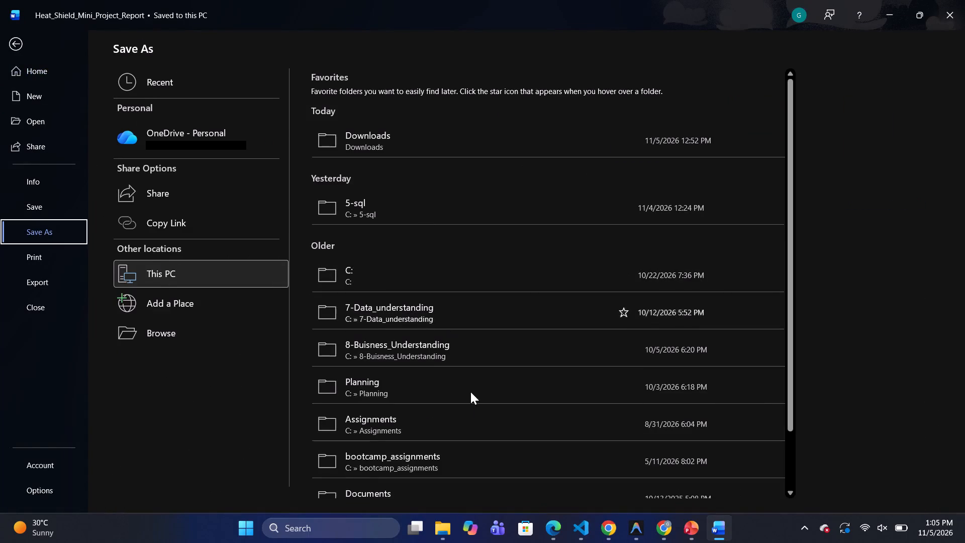
Choose the Assignments folder on drive C: as the save location for the Heat Shield report.
{"action": "left_click", "coordinate": [465, 432]}
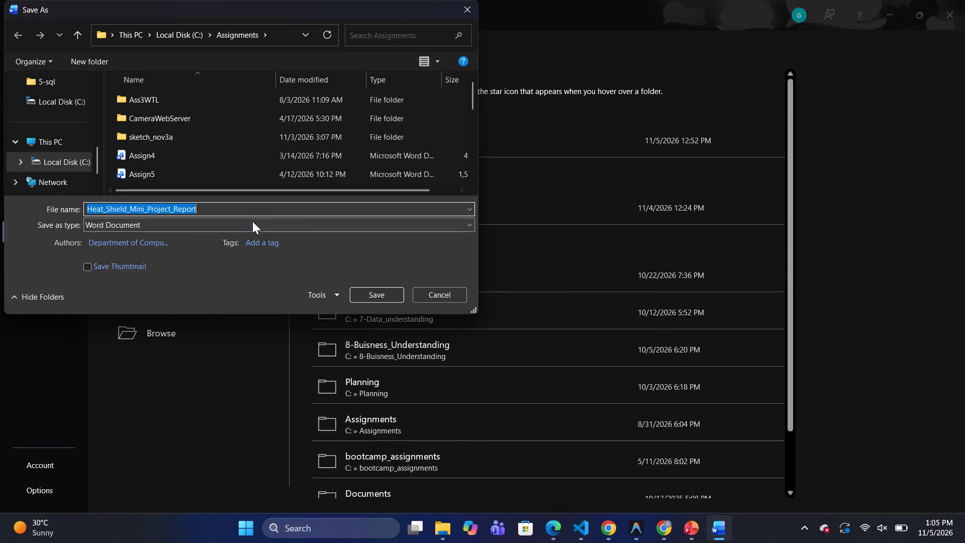
Save the report as a PDF named Heat_Shield_Mini_Project_Report in the Assignments folder.
{"action": "left_click", "coordinate": [253, 230]}
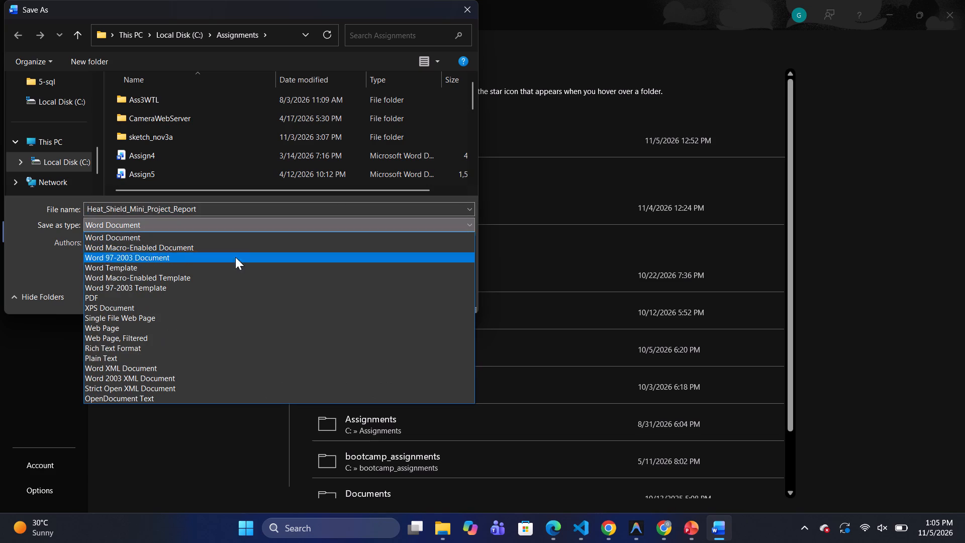
{"action": "left_click", "coordinate": [226, 299]}
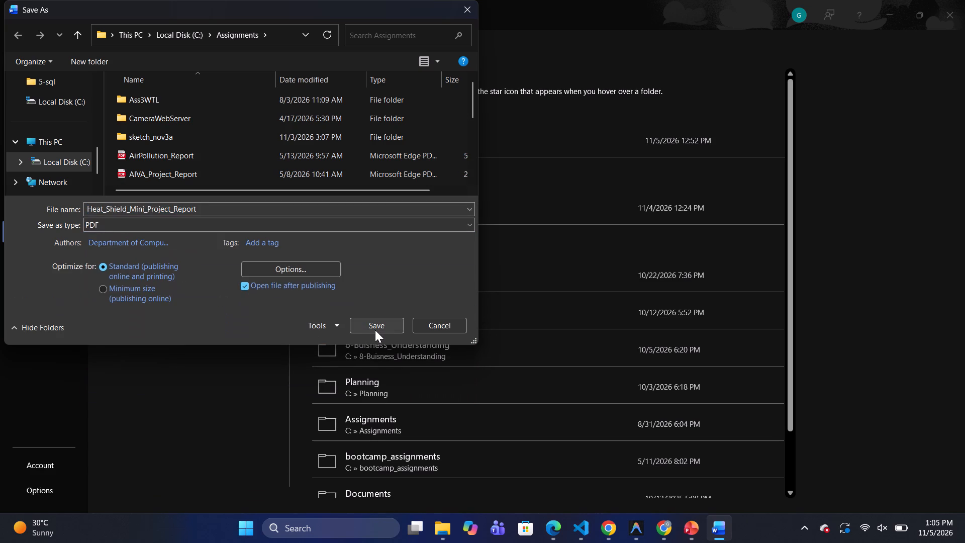
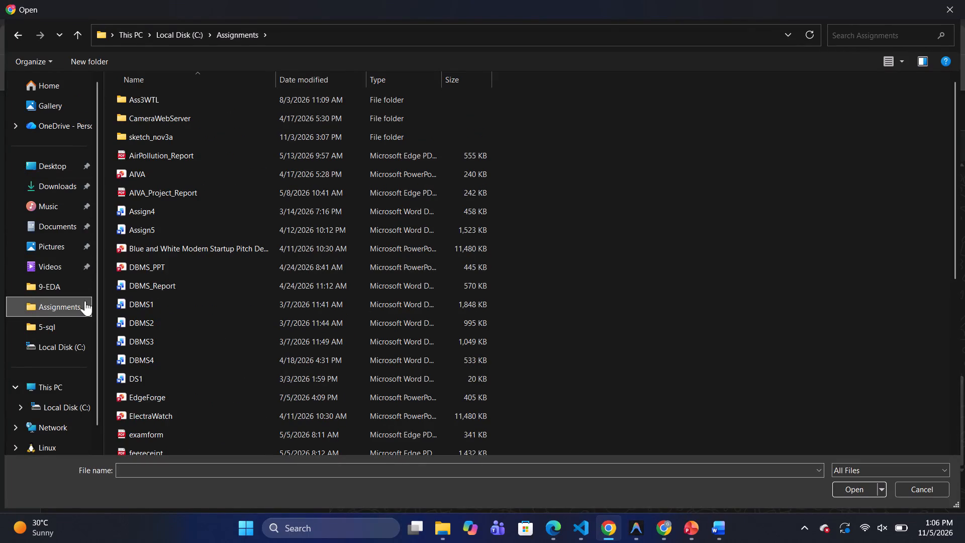
Locate the Heat_Shield_Mini_Project_Report PDF in the Assignments folder as the file to open in the browser.
{"action": "scroll", "coordinate": [185, 324], "scroll_direction": "down", "scroll_amount": 1}
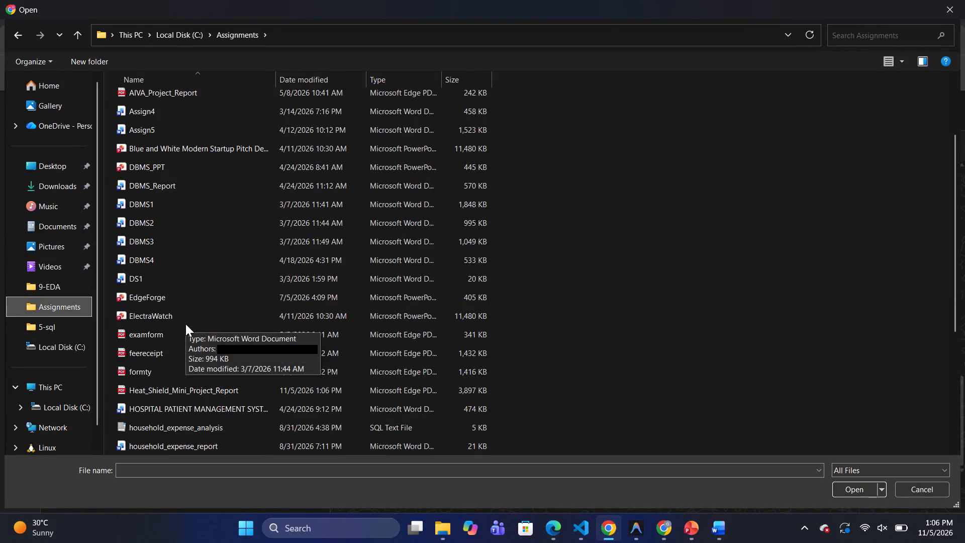
{"action": "scroll", "coordinate": [205, 311], "scroll_direction": "down", "scroll_amount": 1}
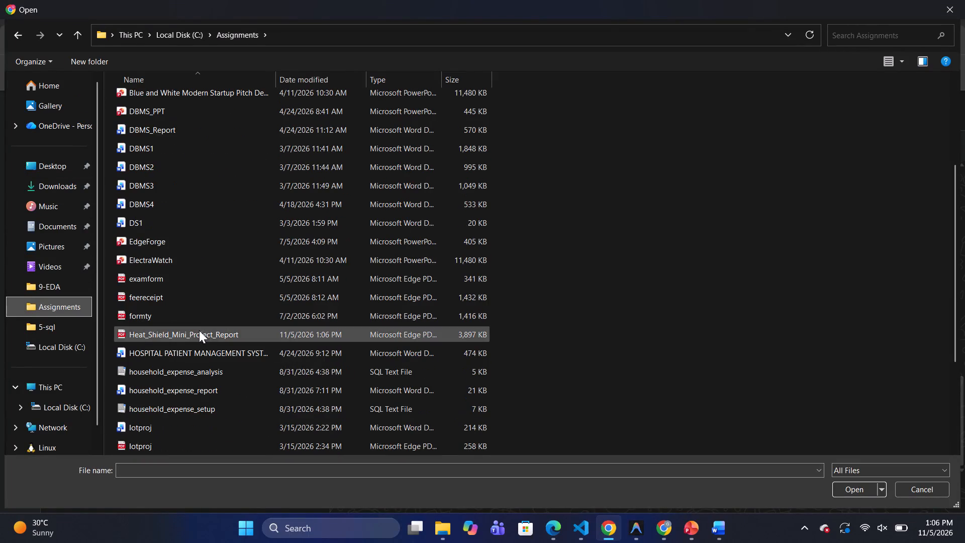
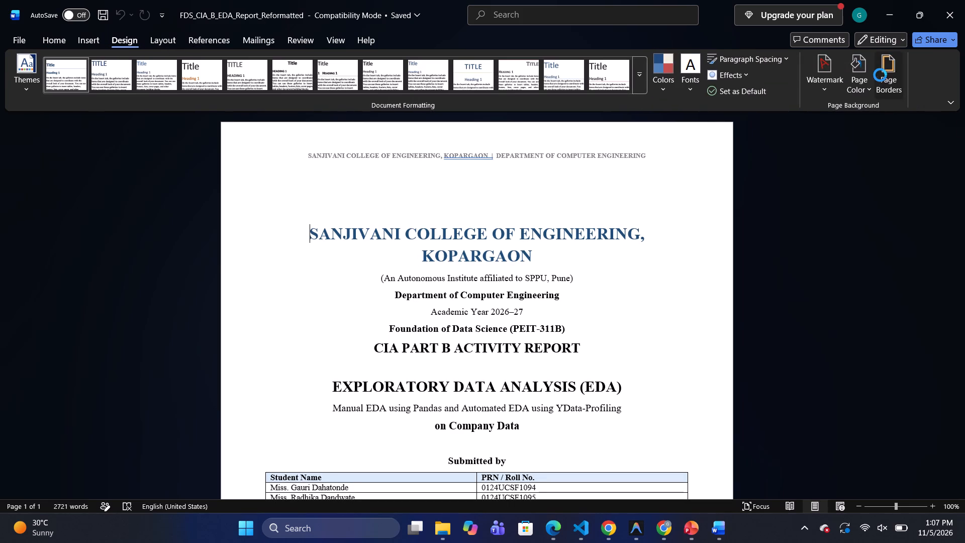
Apply a Box page border to the whole FDS_CIA_B_EDA_Report_Reformatted document.
{"action": "left_click", "coordinate": [314, 220]}
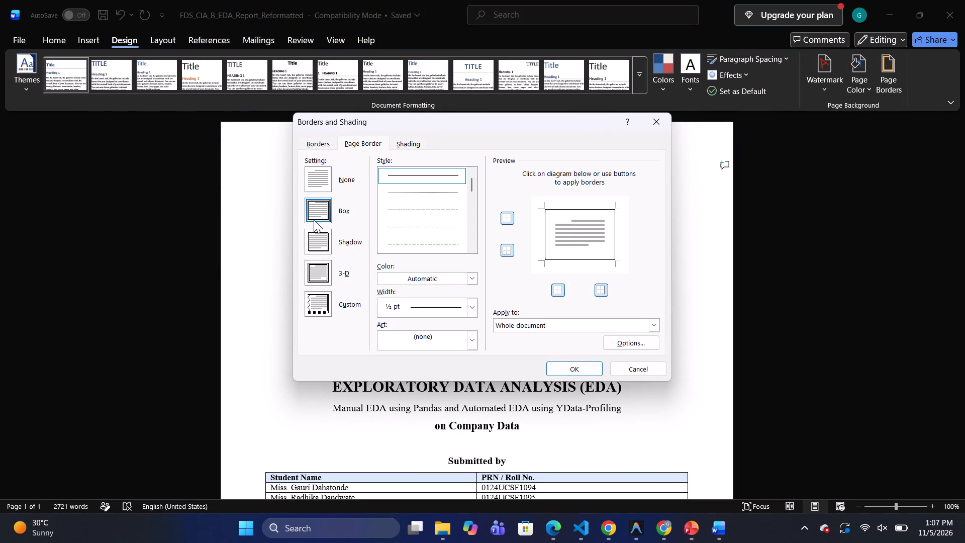
{"action": "left_click", "coordinate": [553, 368]}
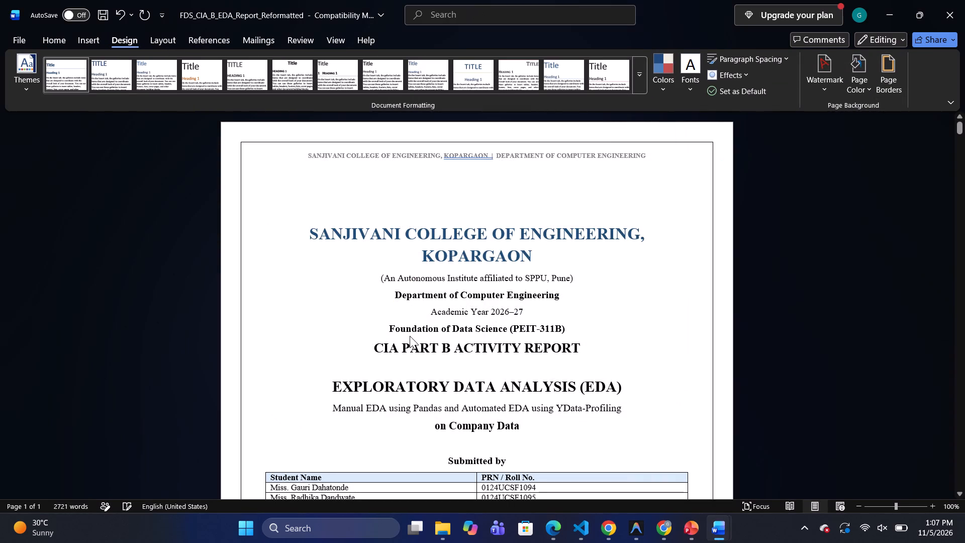
Set up saving a copy of the EDA report in the Assignments folder with PDF as the file type.
{"action": "left_click", "coordinate": [46, 37]}
{"action": "left_click", "coordinate": [25, 33]}
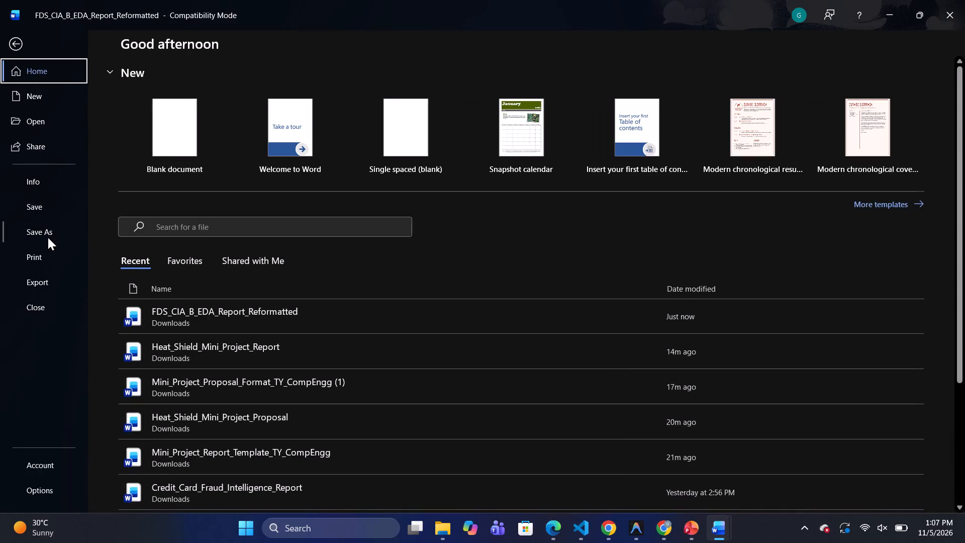
{"action": "left_click", "coordinate": [48, 233]}
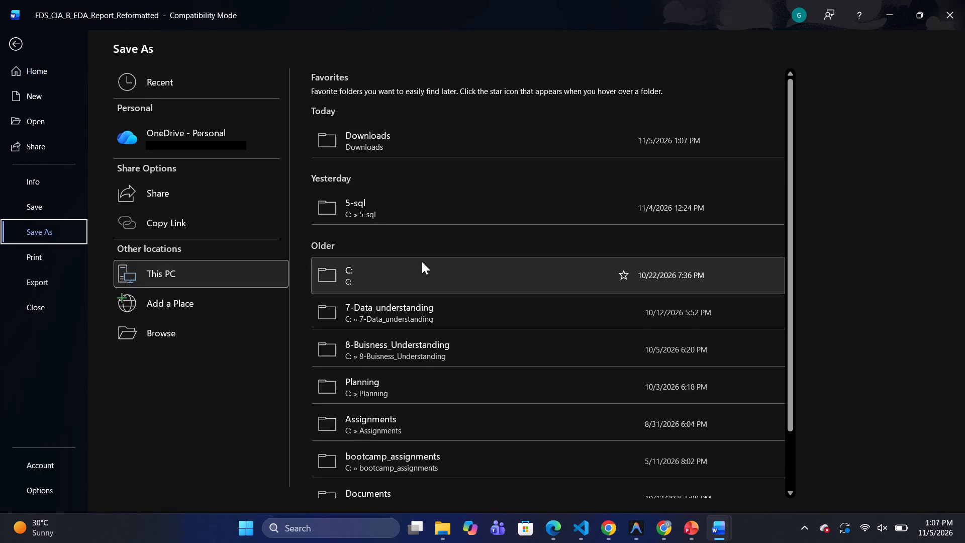
{"action": "left_click", "coordinate": [402, 420]}
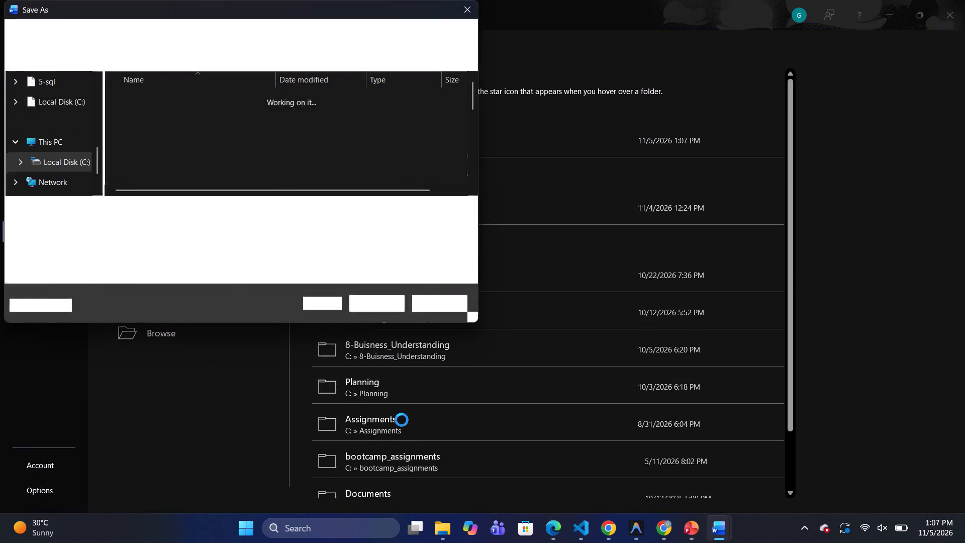
{"action": "left_click", "coordinate": [279, 224]}
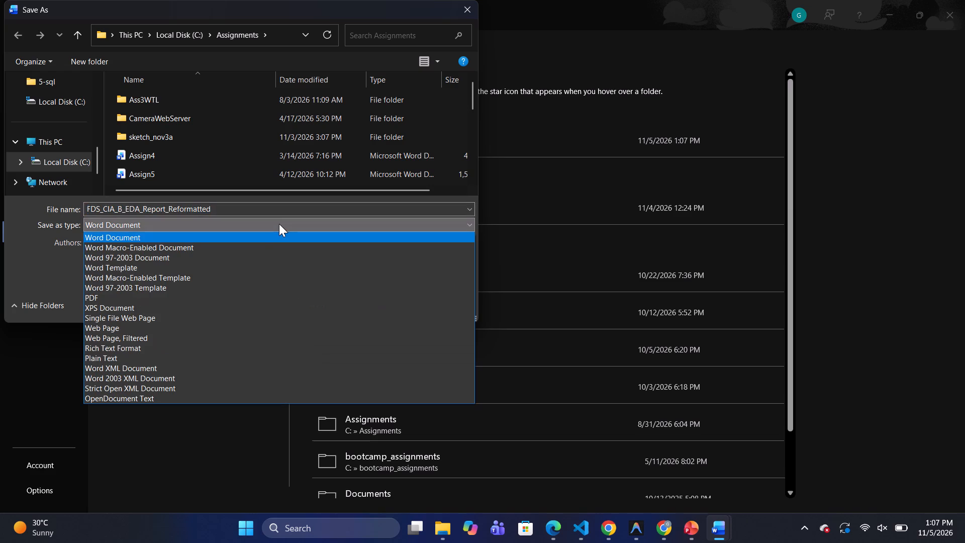
{"action": "left_click", "coordinate": [227, 302]}
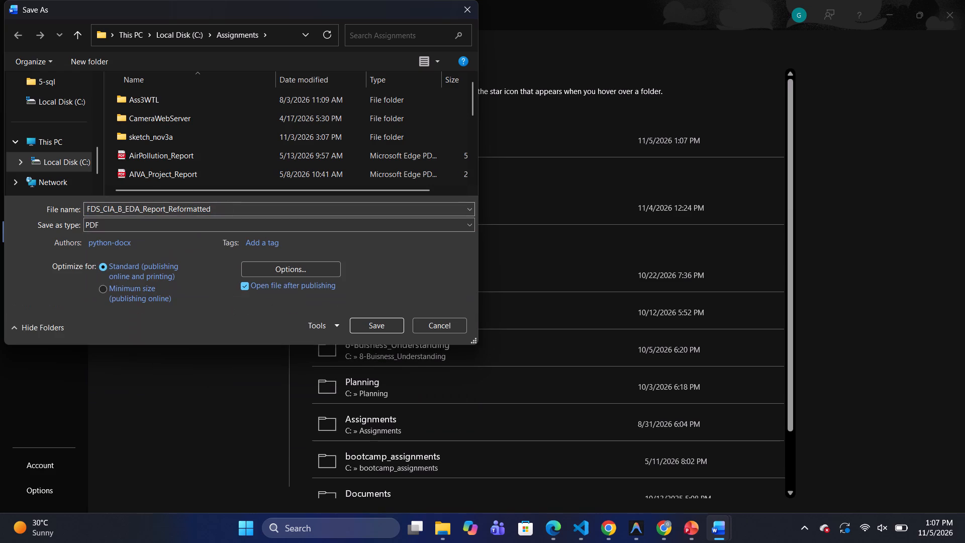
Remove the "Reformatted" suffix from the PDF's file name, keeping FDS_CIA_B_EDA_Report.
{"action": "left_click", "coordinate": [226, 210]}
{"action": "left_click", "coordinate": [226, 210]}
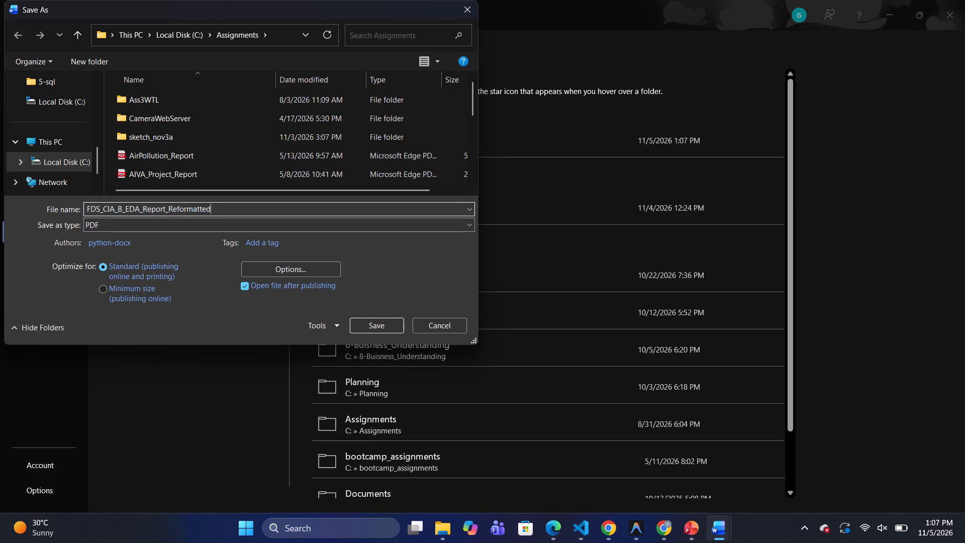
{"action": "key", "text": "BackSpace"}
{"action": "key", "text": "BackSpace"}
{"action": "key", "text": "BackSpace"}
{"action": "key", "text": "BackSpace"}
{"action": "key", "text": "BackSpace"}
{"action": "key", "text": "BackSpace"}
{"action": "key", "text": "BackSpace"}
{"action": "key", "text": "BackSpace"}
{"action": "key", "text": "BackSpace"}
{"action": "key", "text": "BackSpace"}
{"action": "key", "text": "BackSpace"}
{"action": "key", "text": "BackSpace"}
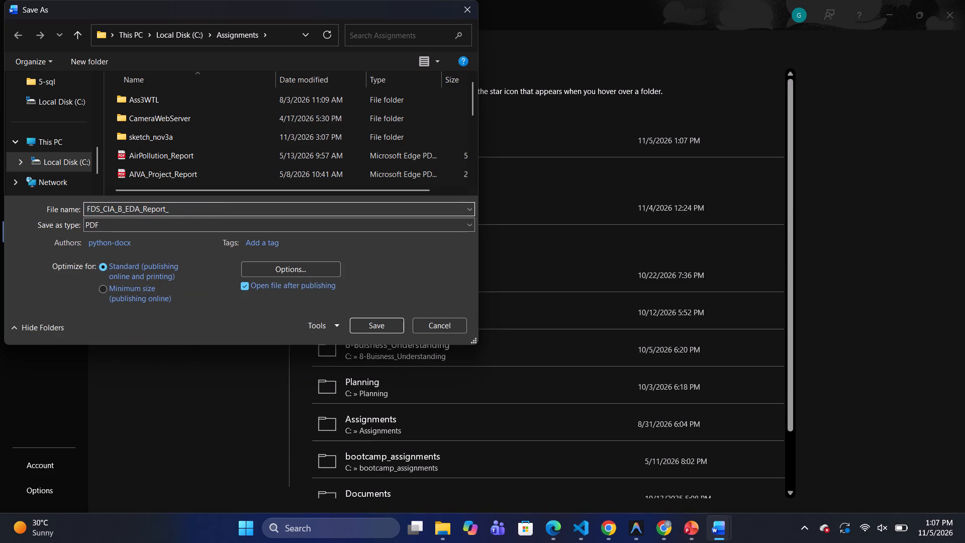
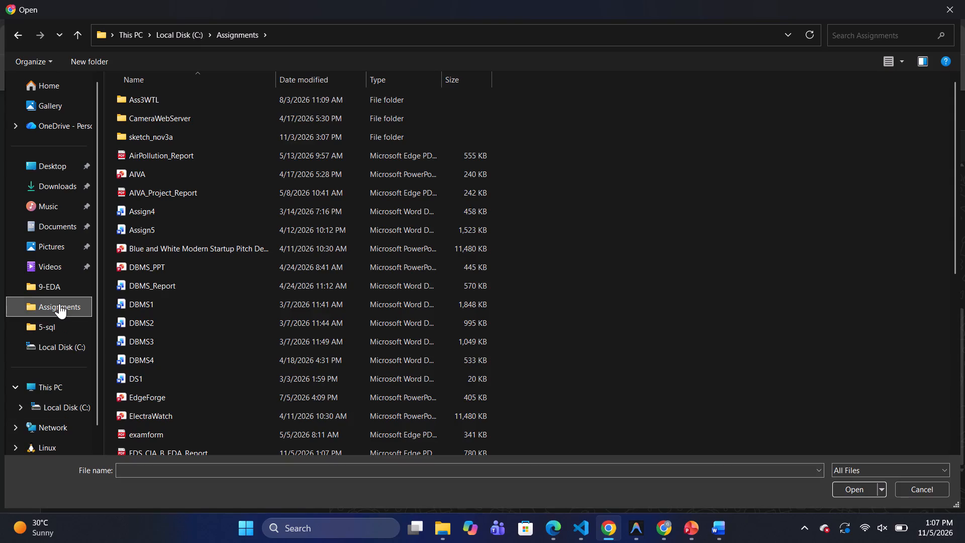
In Chrome's file selection dialog, open the Assignments folder and find the exported report PDFs.
{"action": "left_click", "coordinate": [59, 304]}
{"action": "left_click", "coordinate": [59, 304]}
{"action": "scroll", "coordinate": [184, 362], "scroll_direction": "down", "scroll_amount": 2}
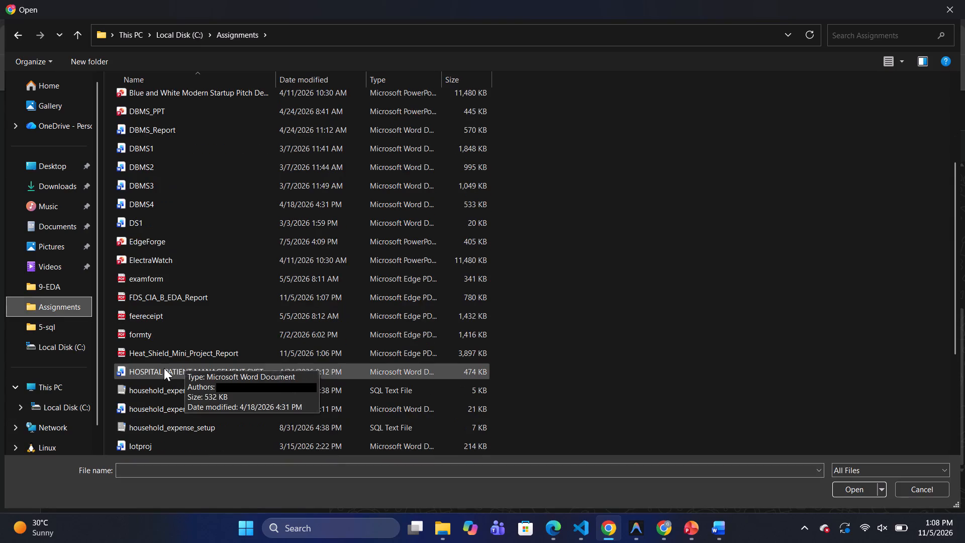
{"action": "scroll", "coordinate": [157, 372], "scroll_direction": "down", "scroll_amount": 1}
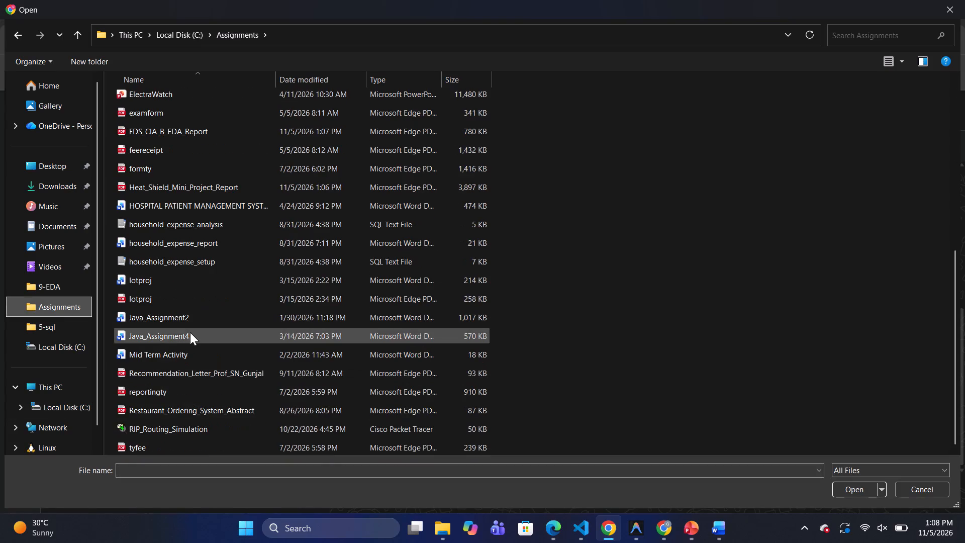
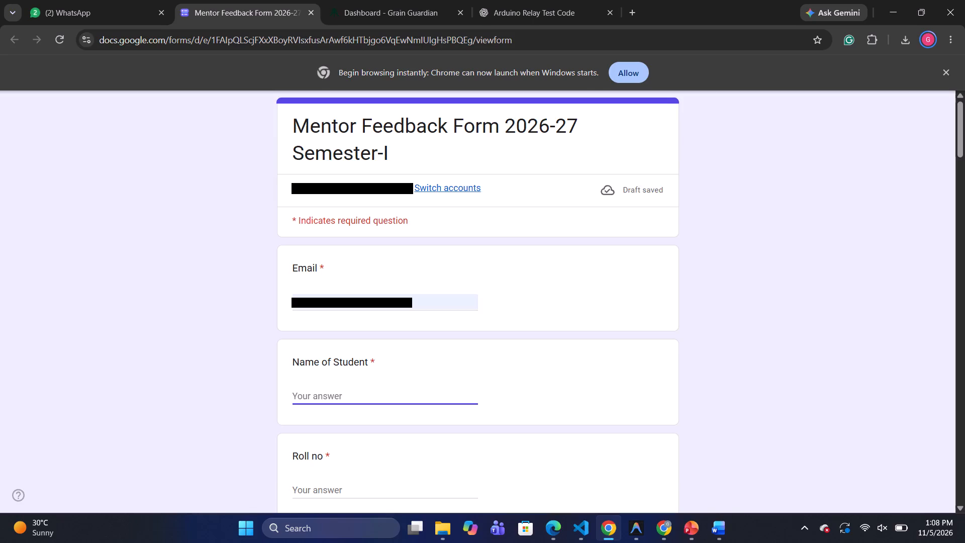
Enter the student's name and roll number in the Mentor Feedback Form.
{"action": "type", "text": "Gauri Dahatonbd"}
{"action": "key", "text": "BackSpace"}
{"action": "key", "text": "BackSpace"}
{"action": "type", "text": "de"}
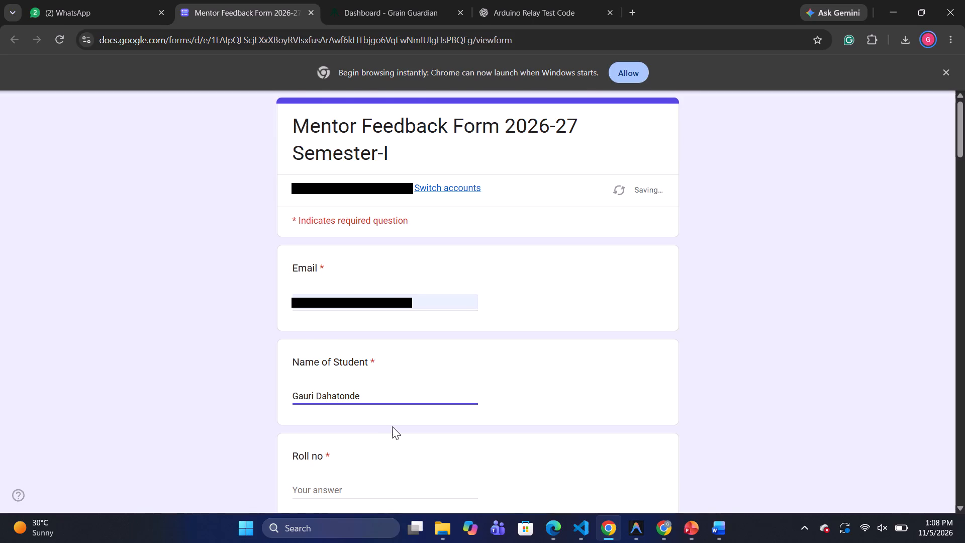
{"action": "scroll", "coordinate": [393, 426], "scroll_direction": "down", "scroll_amount": 1}
{"action": "left_click", "coordinate": [334, 426]}
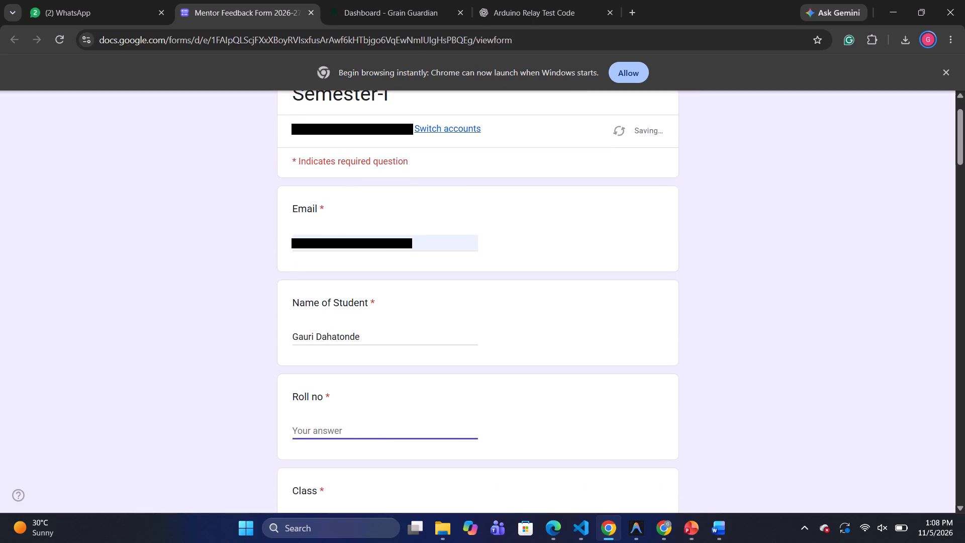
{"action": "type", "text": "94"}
Set the student's class to TY and the division to B.
{"action": "scroll", "coordinate": [334, 426], "scroll_direction": "down", "scroll_amount": 3}
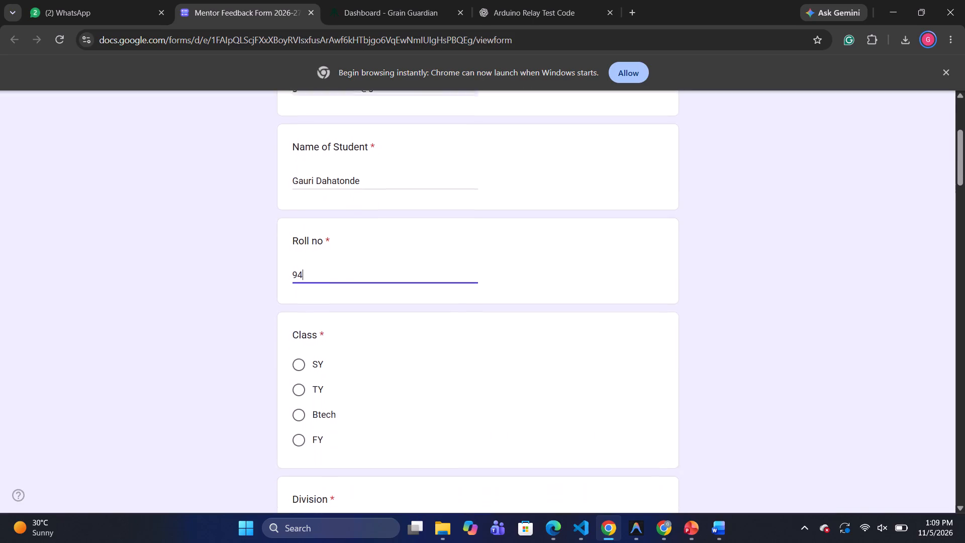
{"action": "scroll", "coordinate": [334, 426], "scroll_direction": "down", "scroll_amount": 1}
{"action": "left_click", "coordinate": [302, 388]}
{"action": "scroll", "coordinate": [302, 388], "scroll_direction": "down", "scroll_amount": 1}
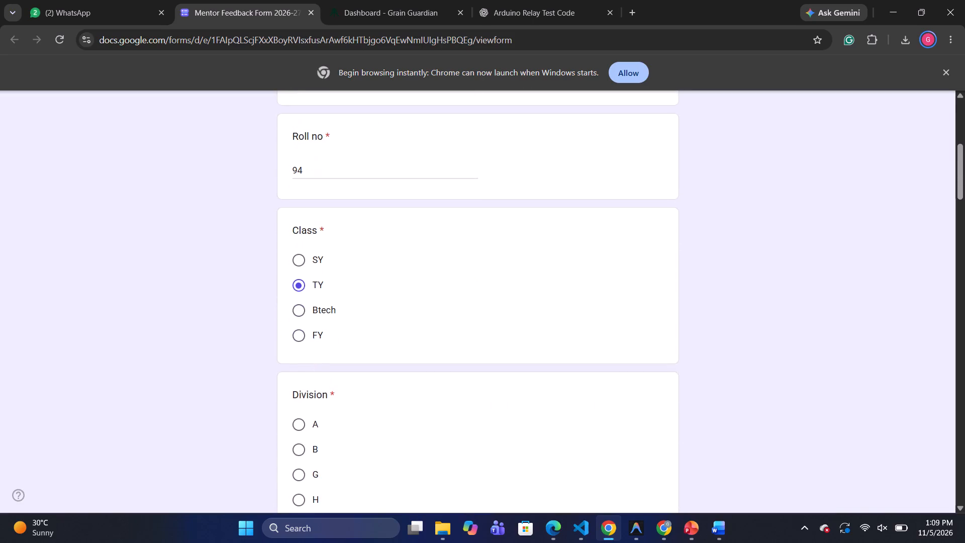
{"action": "scroll", "coordinate": [302, 388], "scroll_direction": "down", "scroll_amount": 1}
{"action": "left_click", "coordinate": [297, 381]}
Choose the student's assigned professor as the Name of Mentor.
{"action": "scroll", "coordinate": [297, 381], "scroll_direction": "down", "scroll_amount": 2}
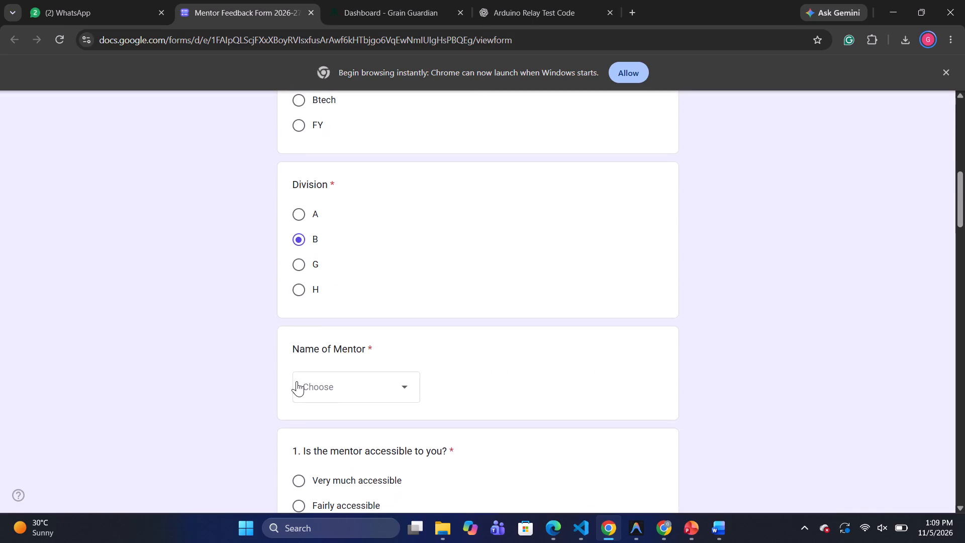
{"action": "left_click", "coordinate": [307, 378]}
{"action": "scroll", "coordinate": [339, 345], "scroll_direction": "down", "scroll_amount": 1}
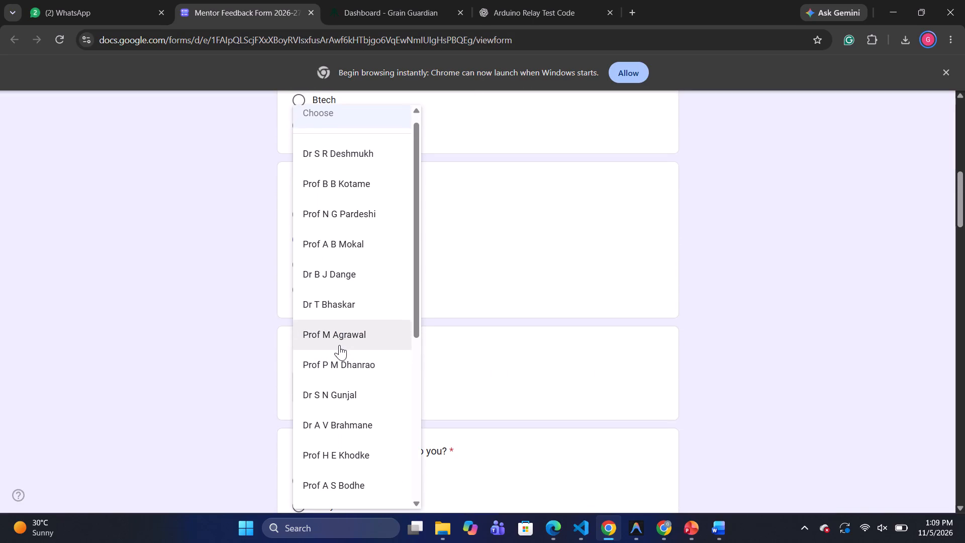
{"action": "scroll", "coordinate": [339, 345], "scroll_direction": "down", "scroll_amount": 3}
{"action": "left_click", "coordinate": [339, 266]}
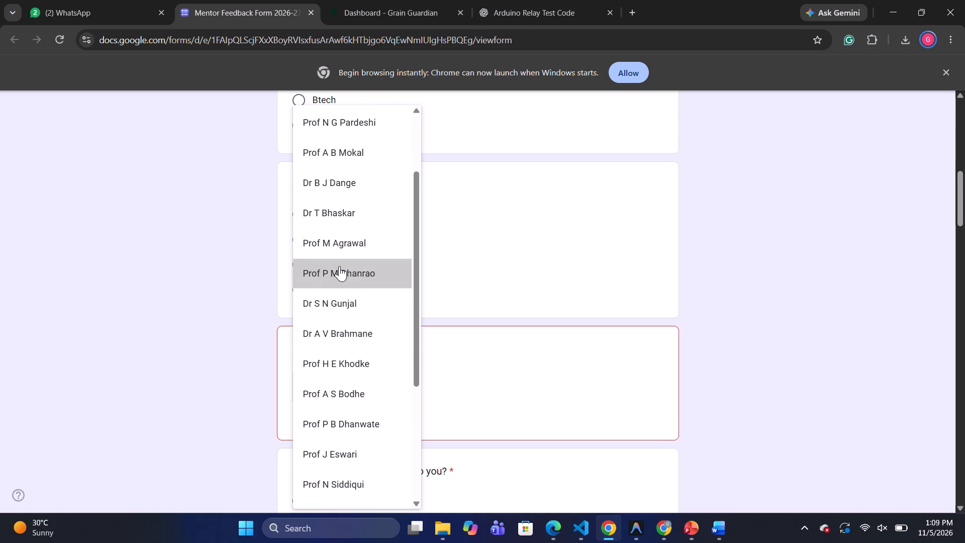
Answer question 1 on mentor accessibility with Rarely accessible and question 2 on communication with Only forward messages.
{"action": "scroll", "coordinate": [397, 410], "scroll_direction": "down", "scroll_amount": 2}
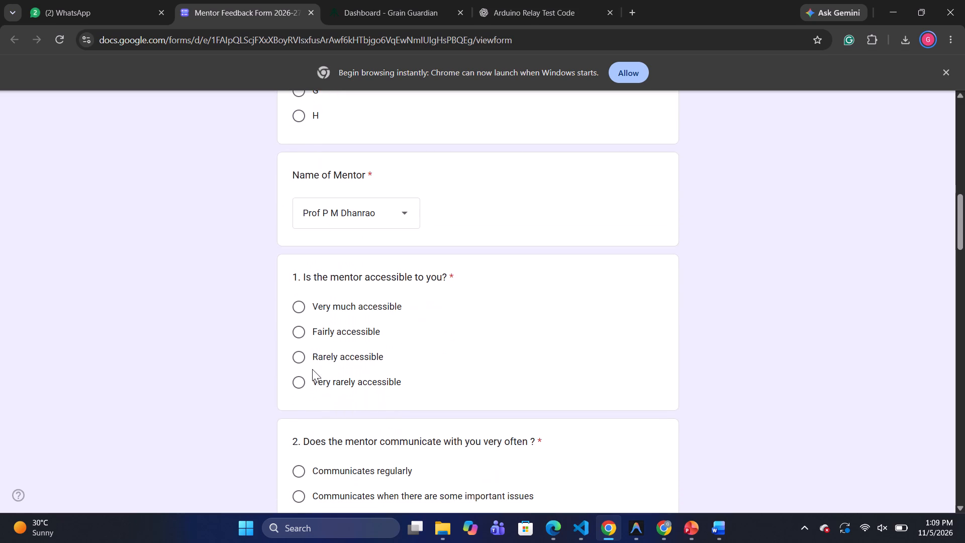
{"action": "left_click", "coordinate": [306, 356]}
{"action": "scroll", "coordinate": [306, 356], "scroll_direction": "down", "scroll_amount": 1}
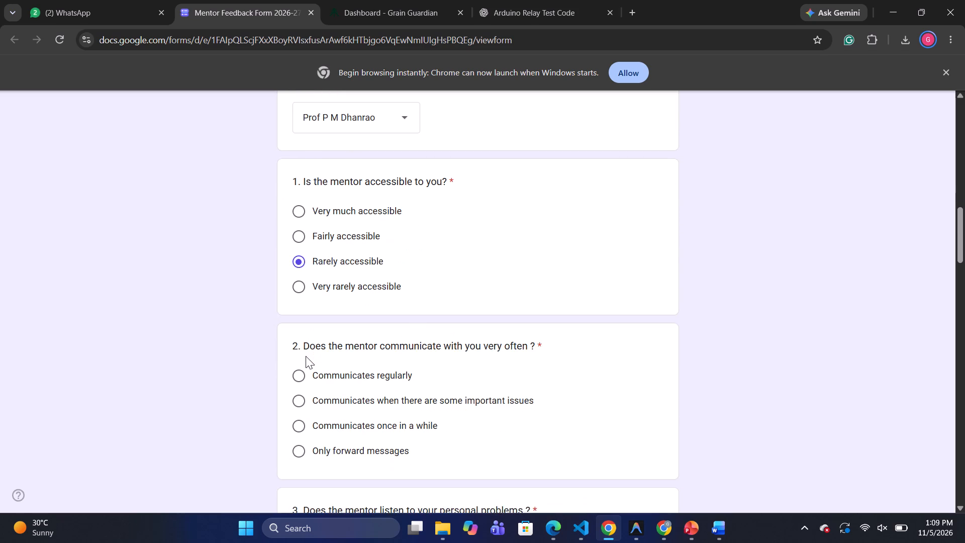
{"action": "scroll", "coordinate": [306, 356], "scroll_direction": "down", "scroll_amount": 1}
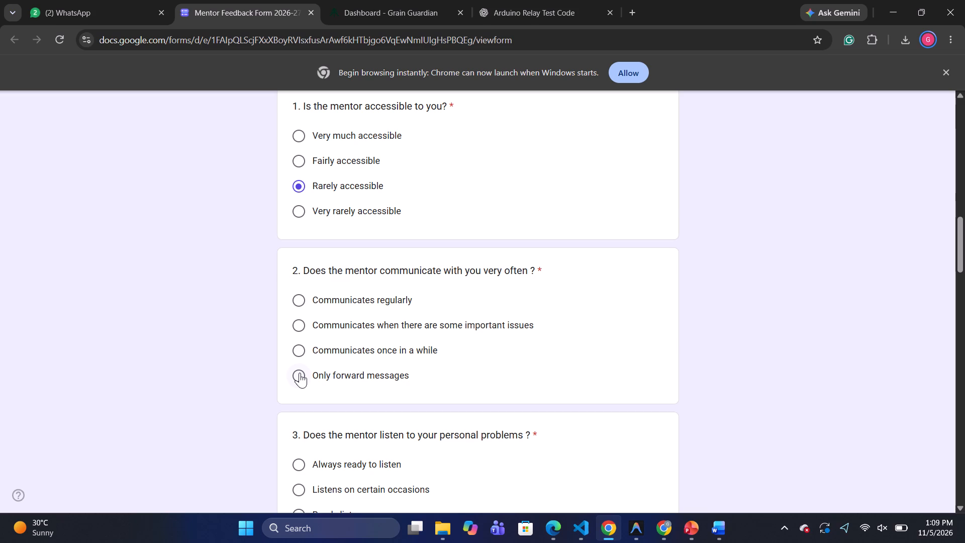
{"action": "left_click", "coordinate": [300, 373]}
Answer question 3 on listening to personal problems with Rarely listens and question 4 on finding solutions with Rarely helps.
{"action": "scroll", "coordinate": [300, 373], "scroll_direction": "down", "scroll_amount": 2}
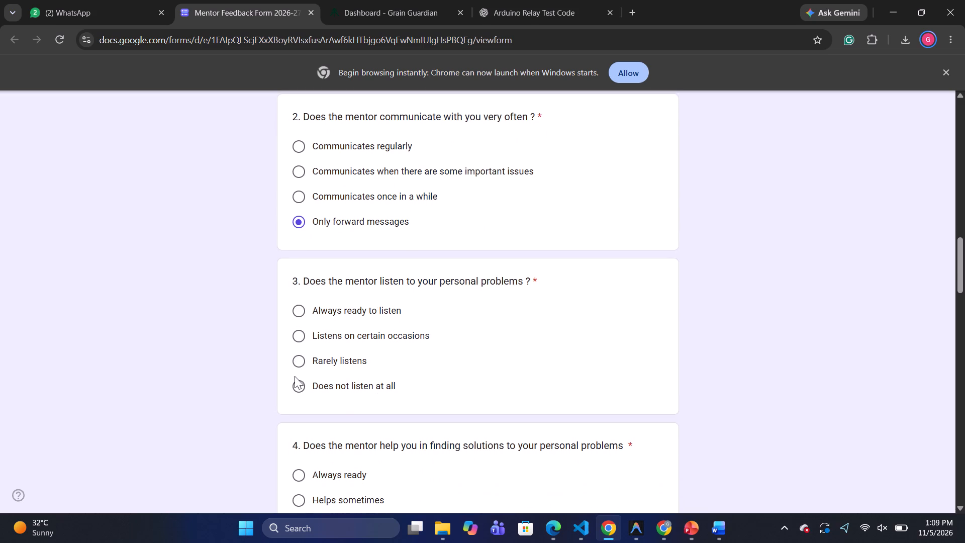
{"action": "left_click", "coordinate": [298, 366]}
{"action": "scroll", "coordinate": [298, 366], "scroll_direction": "down", "scroll_amount": 1}
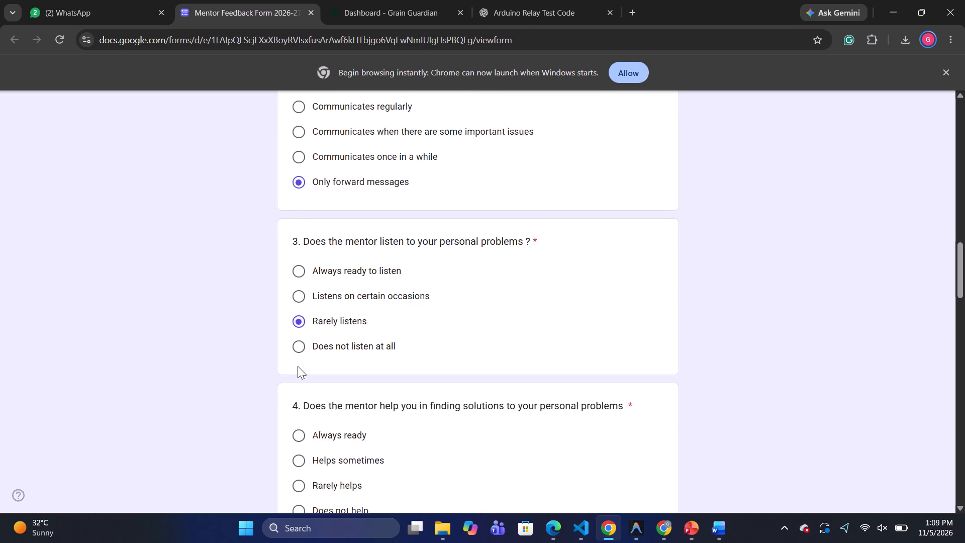
{"action": "scroll", "coordinate": [298, 366], "scroll_direction": "down", "scroll_amount": 2}
{"action": "left_click", "coordinate": [298, 381]}
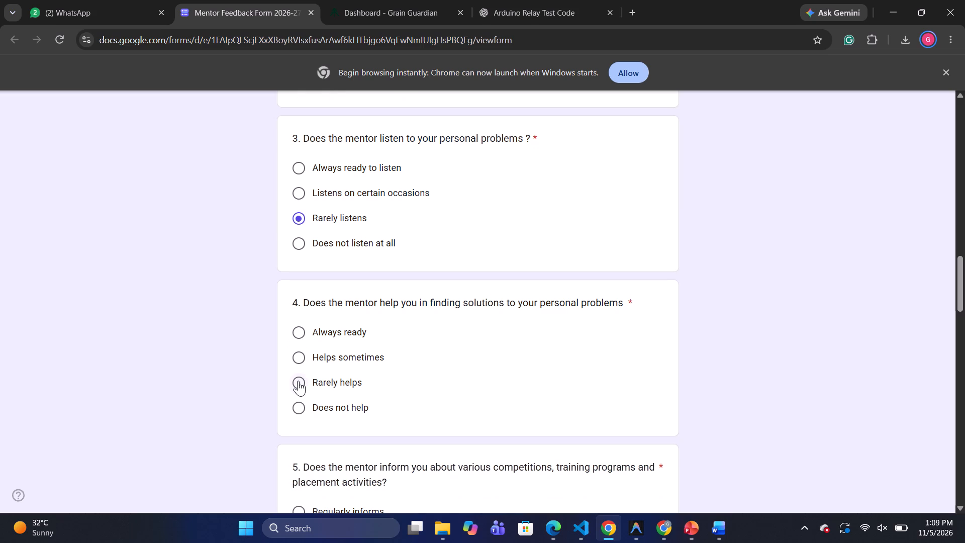
Answer question 5 on competitions and placement information with Informs sometimes and question 6 on activity participation with Always encourages.
{"action": "scroll", "coordinate": [298, 381], "scroll_direction": "right", "scroll_amount": 2}
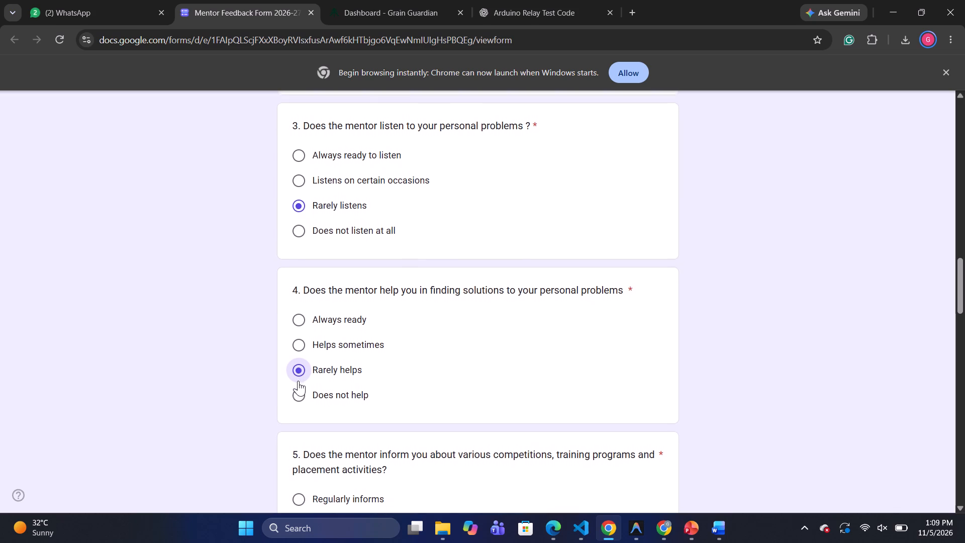
{"action": "scroll", "coordinate": [298, 381], "scroll_direction": "right", "scroll_amount": 2}
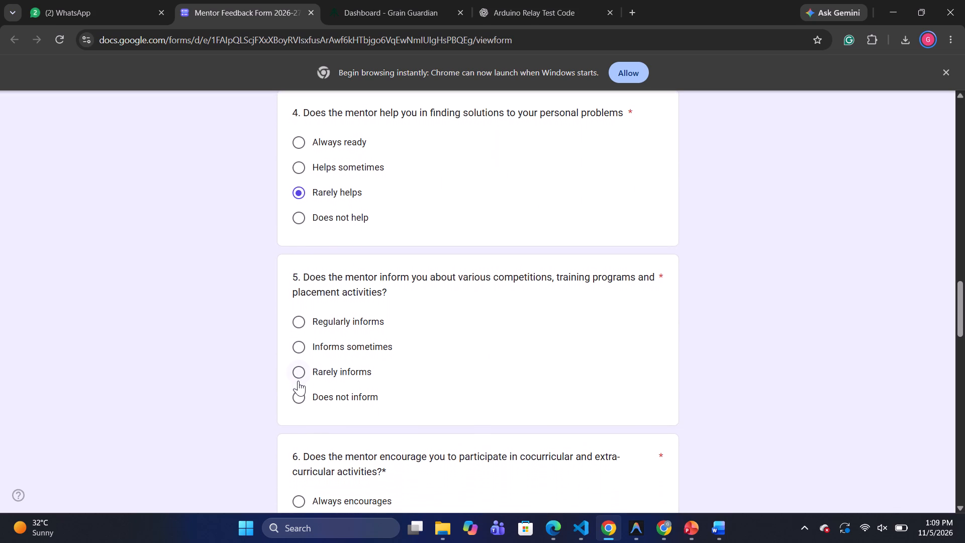
{"action": "left_click", "coordinate": [298, 346]}
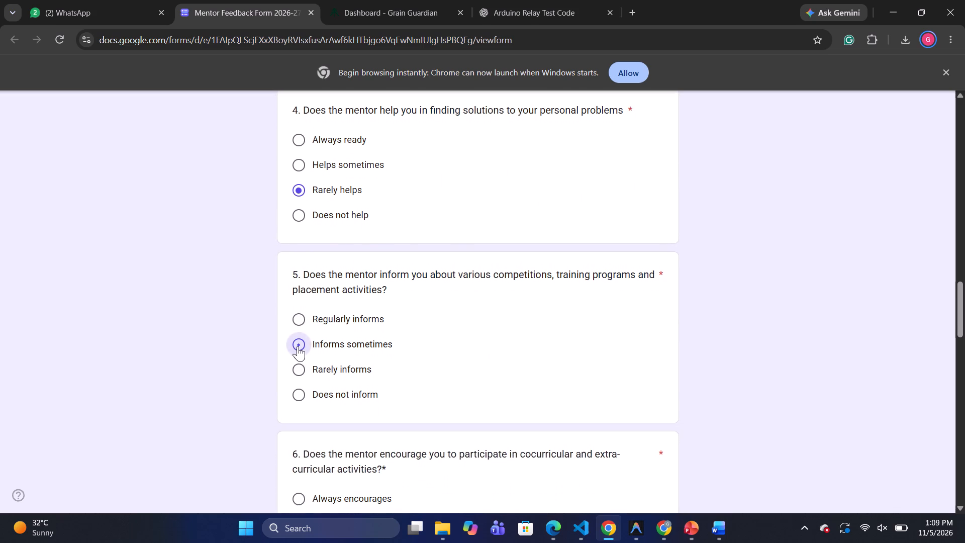
{"action": "scroll", "coordinate": [298, 346], "scroll_direction": "right", "scroll_amount": 3}
{"action": "scroll", "coordinate": [298, 346], "scroll_direction": "down", "scroll_amount": 1}
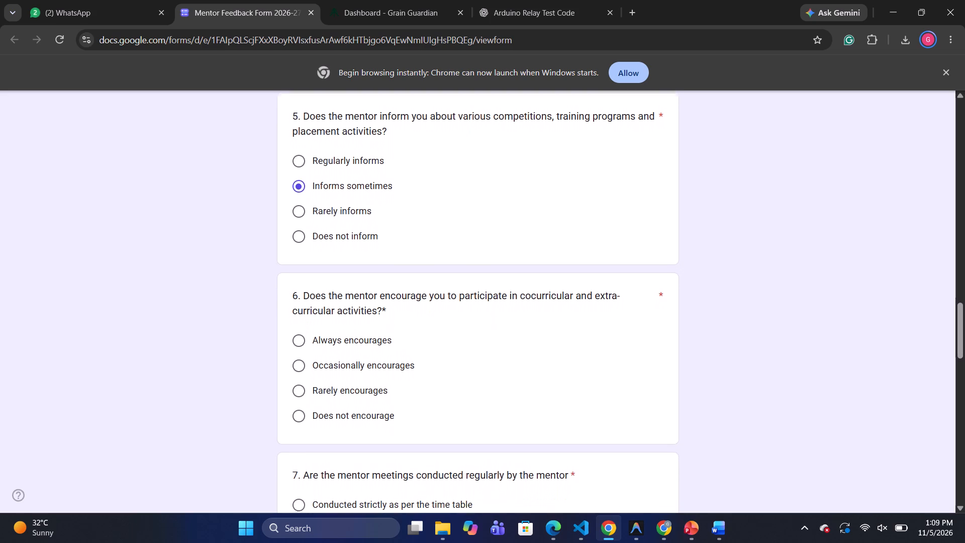
{"action": "scroll", "coordinate": [298, 346], "scroll_direction": "down", "scroll_amount": 1}
{"action": "left_click", "coordinate": [299, 337]}
Answer question 7 on meeting regularity with Conducted most of the times and question 8 on meeting interactivity with Fairly interactive.
{"action": "scroll", "coordinate": [299, 337], "scroll_direction": "right", "scroll_amount": 4}
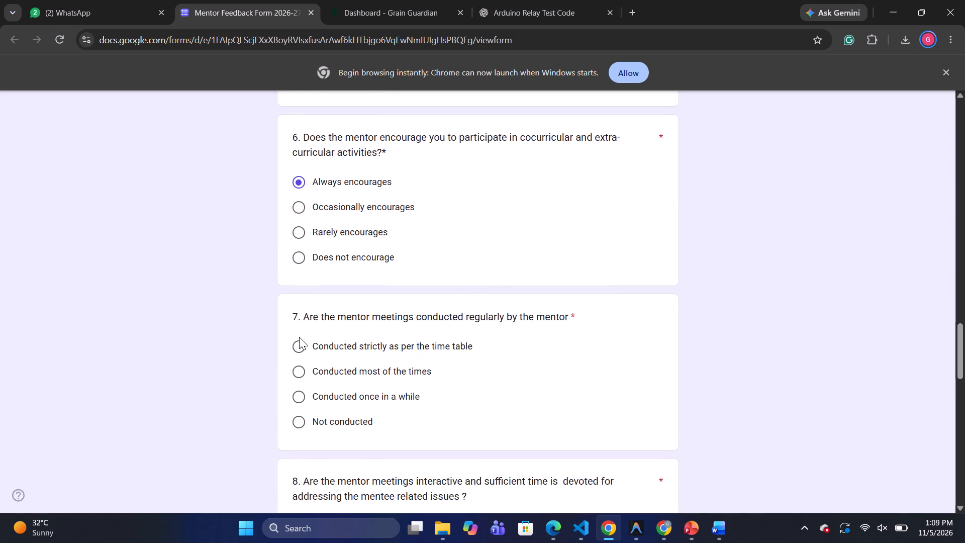
{"action": "scroll", "coordinate": [299, 337], "scroll_direction": "right", "scroll_amount": 1}
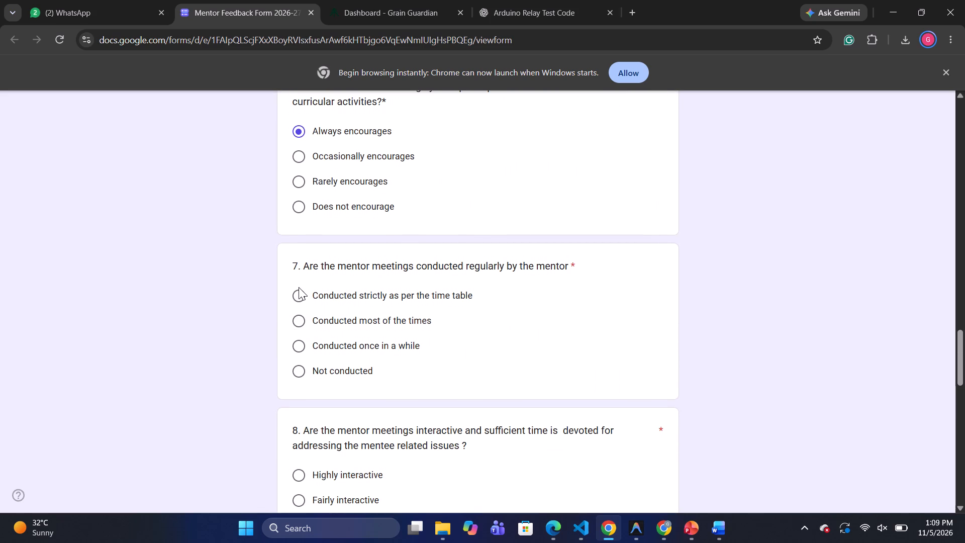
{"action": "left_click", "coordinate": [299, 287]}
{"action": "left_click", "coordinate": [293, 315]}
{"action": "scroll", "coordinate": [293, 315], "scroll_direction": "right", "scroll_amount": 1}
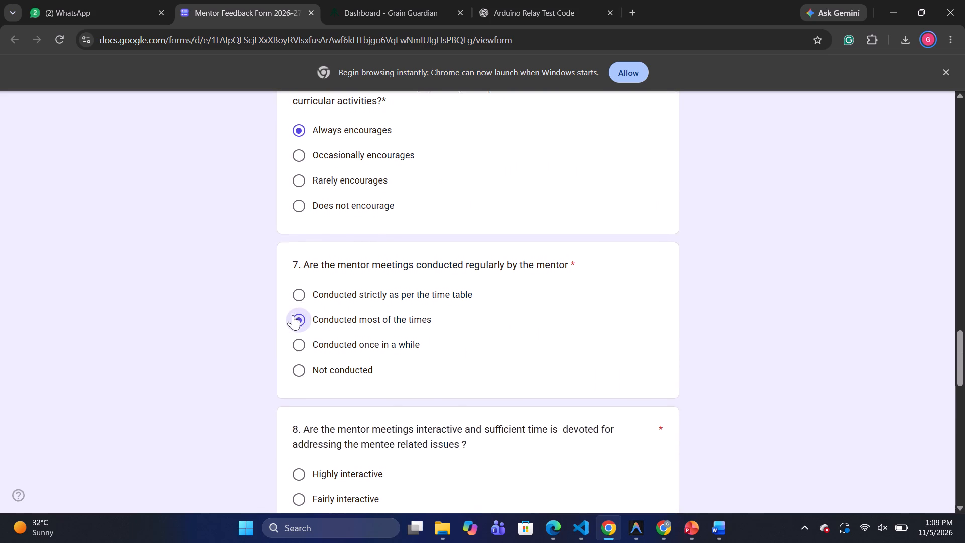
{"action": "scroll", "coordinate": [293, 315], "scroll_direction": "right", "scroll_amount": 1}
{"action": "scroll", "coordinate": [293, 315], "scroll_direction": "down", "scroll_amount": 1}
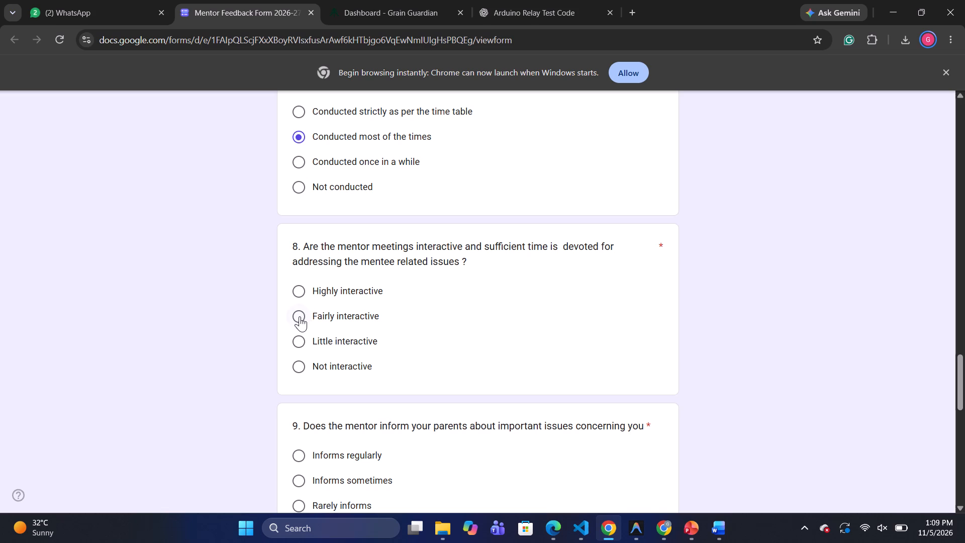
{"action": "left_click", "coordinate": [300, 316]}
Answer question 9 on informing parents about important issues with Informs regularly.
{"action": "scroll", "coordinate": [300, 316], "scroll_direction": "right", "scroll_amount": 3}
{"action": "scroll", "coordinate": [300, 316], "scroll_direction": "down", "scroll_amount": 1}
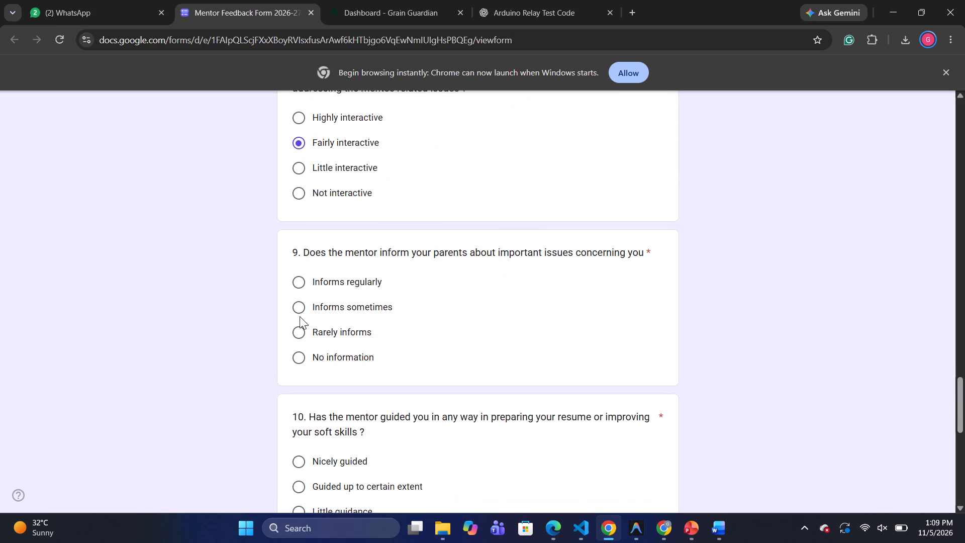
{"action": "scroll", "coordinate": [300, 316], "scroll_direction": "down", "scroll_amount": 1}
{"action": "left_click", "coordinate": [304, 279]}
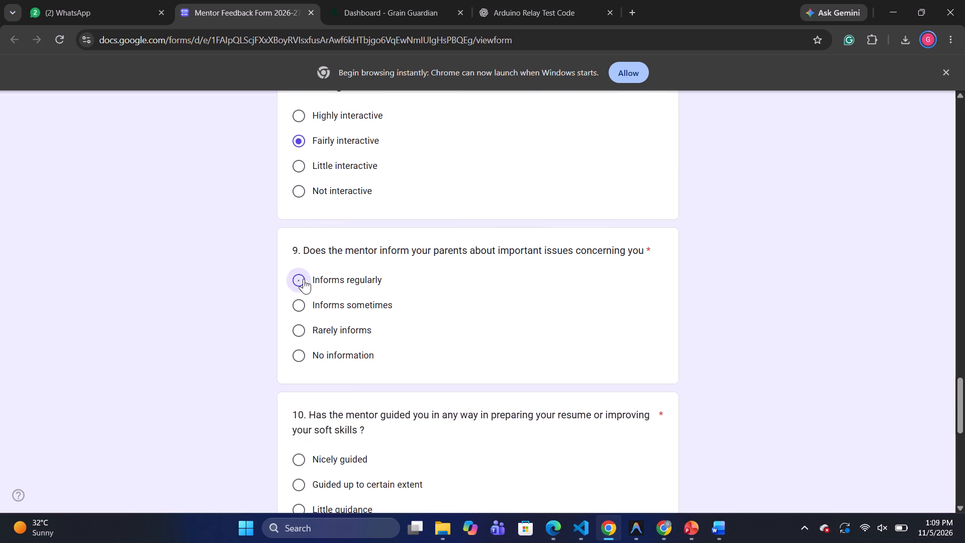
Answer question 10 on resume preparation and soft skills guidance with Guided up to certain extent.
{"action": "scroll", "coordinate": [304, 279], "scroll_direction": "right", "scroll_amount": 4}
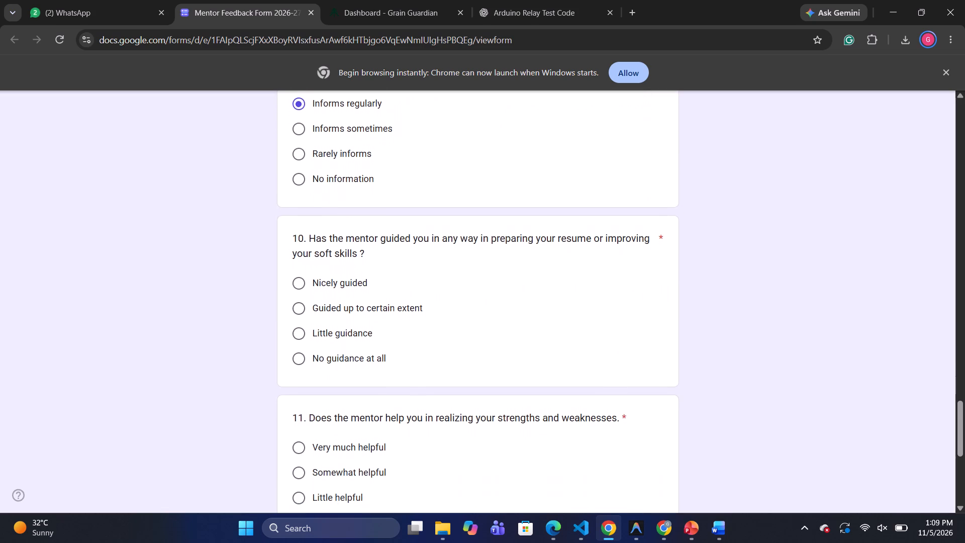
{"action": "scroll", "coordinate": [304, 279], "scroll_direction": "right", "scroll_amount": 1}
{"action": "left_click", "coordinate": [298, 292]}
Answer question 11 on realizing strengths and weaknesses with Somewhat helpful.
{"action": "scroll", "coordinate": [298, 292], "scroll_direction": "right", "scroll_amount": 2}
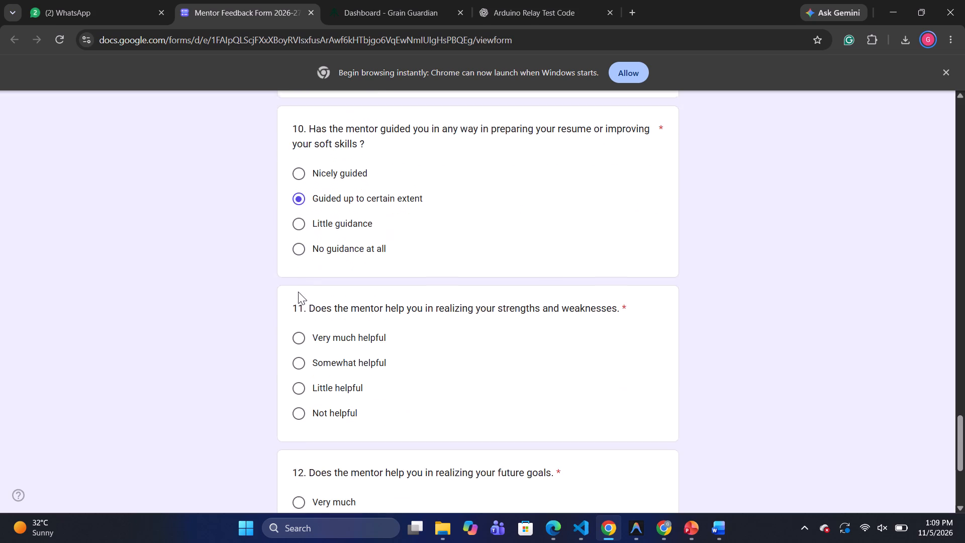
{"action": "scroll", "coordinate": [298, 292], "scroll_direction": "right", "scroll_amount": 1}
{"action": "scroll", "coordinate": [348, 277], "scroll_direction": "right", "scroll_amount": 1}
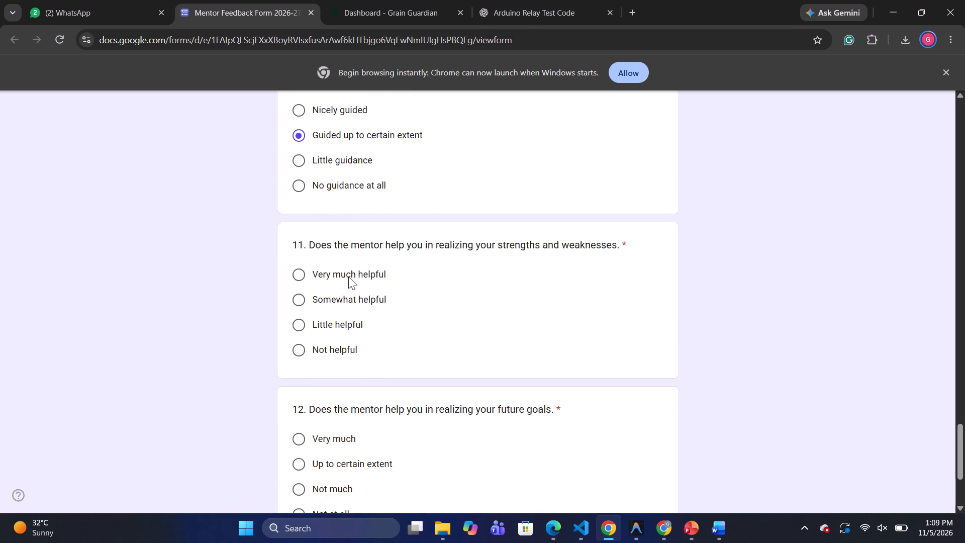
{"action": "scroll", "coordinate": [348, 277], "scroll_direction": "right", "scroll_amount": 1}
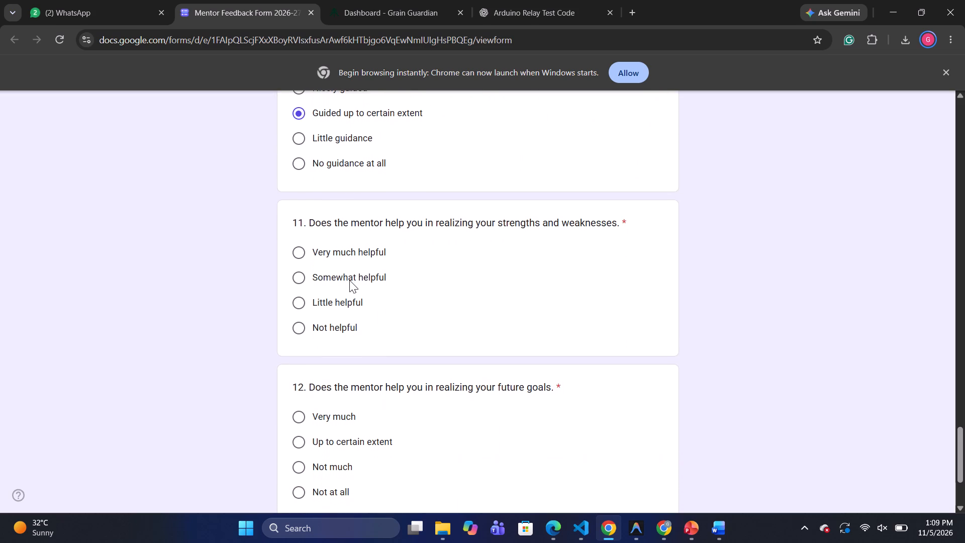
{"action": "left_click", "coordinate": [291, 271]}
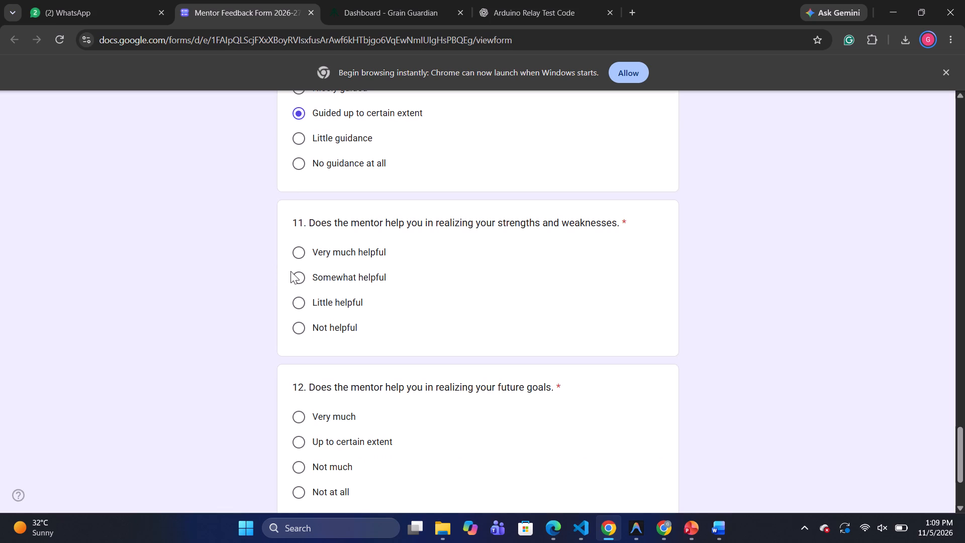